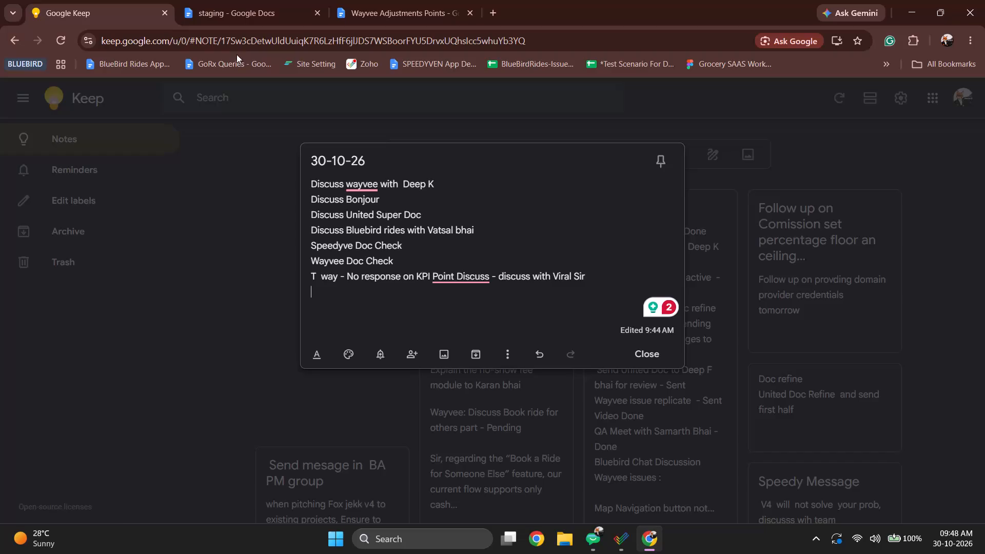
Apply the suggested correction "point; discuss" to "Point Discuss" in the T way line of the 30-10-26 note.
{"action": "left_click", "coordinate": [343, 206]}
{"action": "left_click", "coordinate": [333, 267]}
{"action": "left_click", "coordinate": [459, 285]}
{"action": "left_click", "coordinate": [464, 275]}
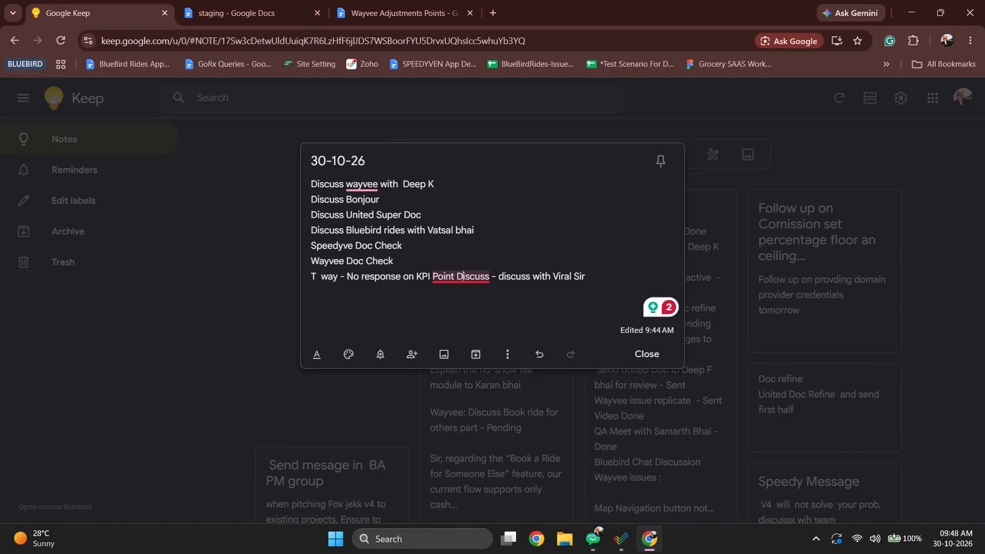
{"action": "left_click", "coordinate": [467, 305]}
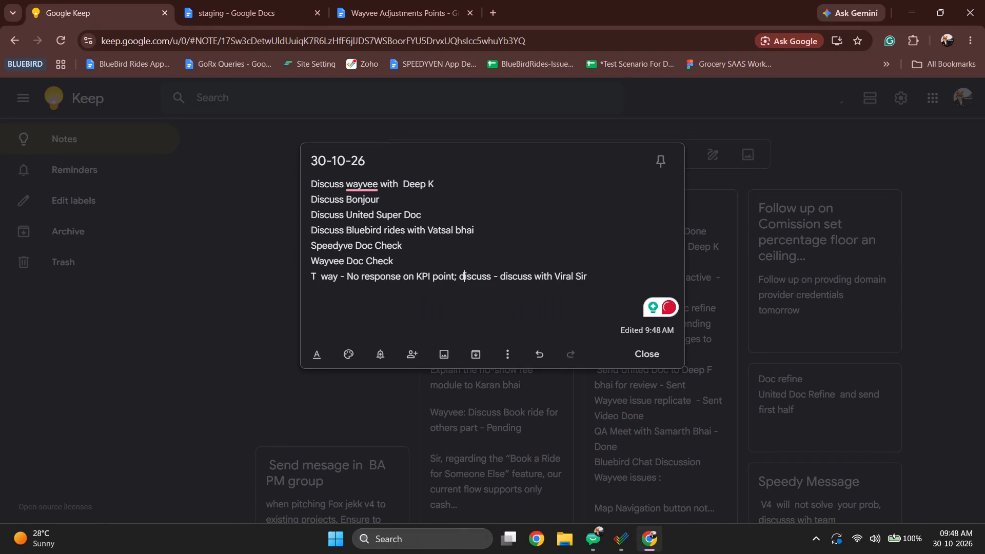
Insert "4" before "KPI" in the T way line.
{"action": "left_click", "coordinate": [604, 266]}
{"action": "left_click", "coordinate": [455, 273]}
{"action": "left_click", "coordinate": [412, 271]}
{"action": "key", "text": "space"}
{"action": "type", "text": "4"}
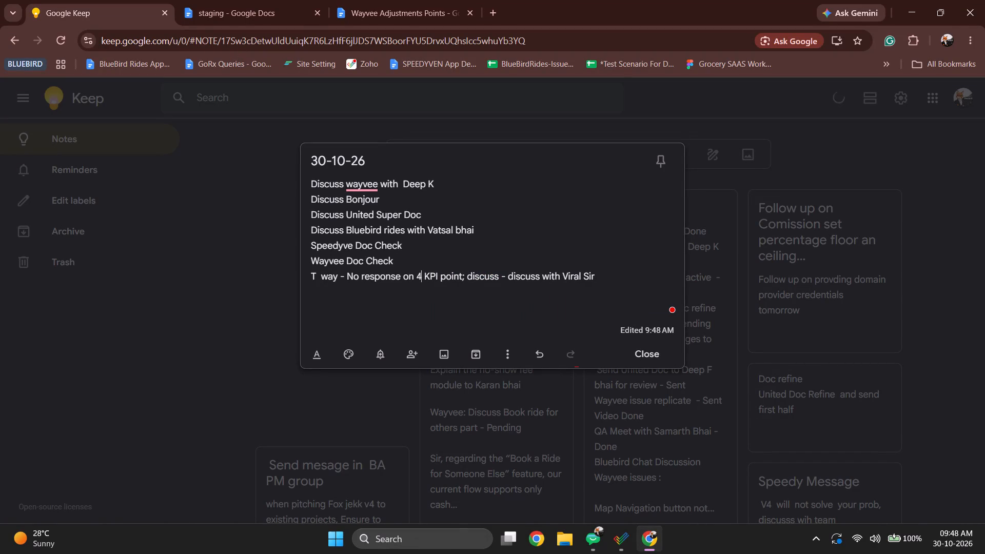
Delete the redundant "discuss" after the semicolon in the T way line and correct "point" to "points".
{"action": "double_click", "coordinate": [481, 279]}
{"action": "key", "text": "BackSpace"}
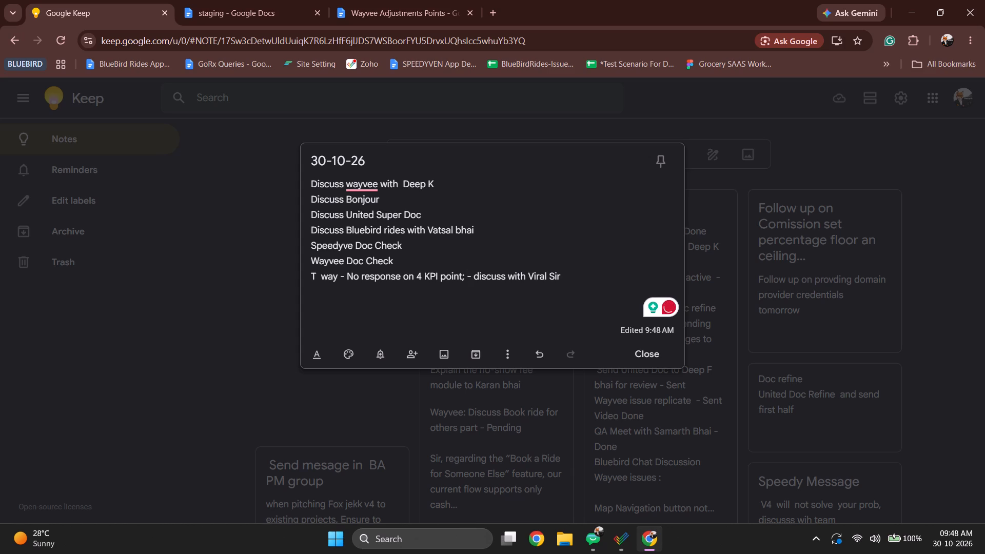
{"action": "left_click", "coordinate": [457, 273]}
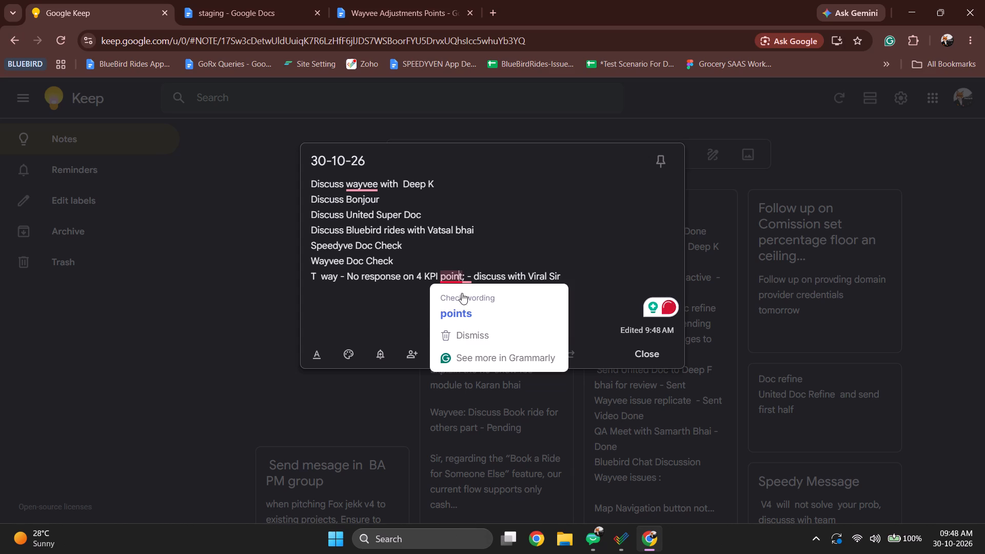
{"action": "left_click", "coordinate": [463, 313]}
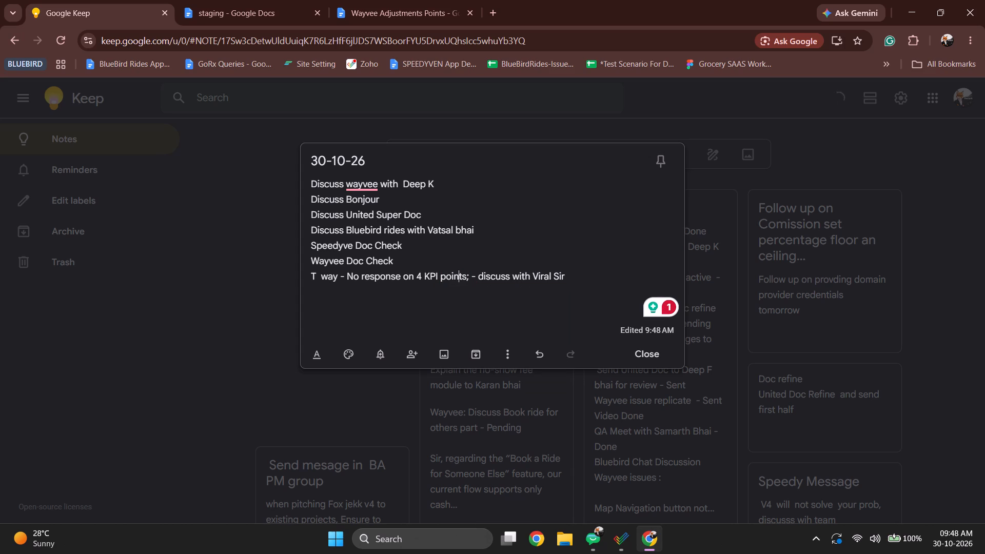
Start a new line after the T way item in the 30-10-26 note.
{"action": "left_click", "coordinate": [584, 276]}
{"action": "key", "text": "Return"}
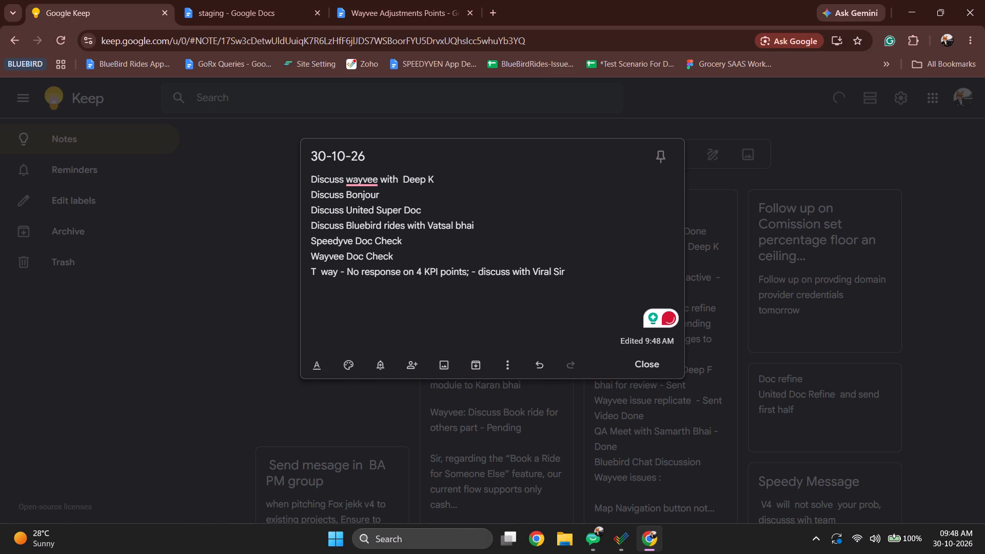
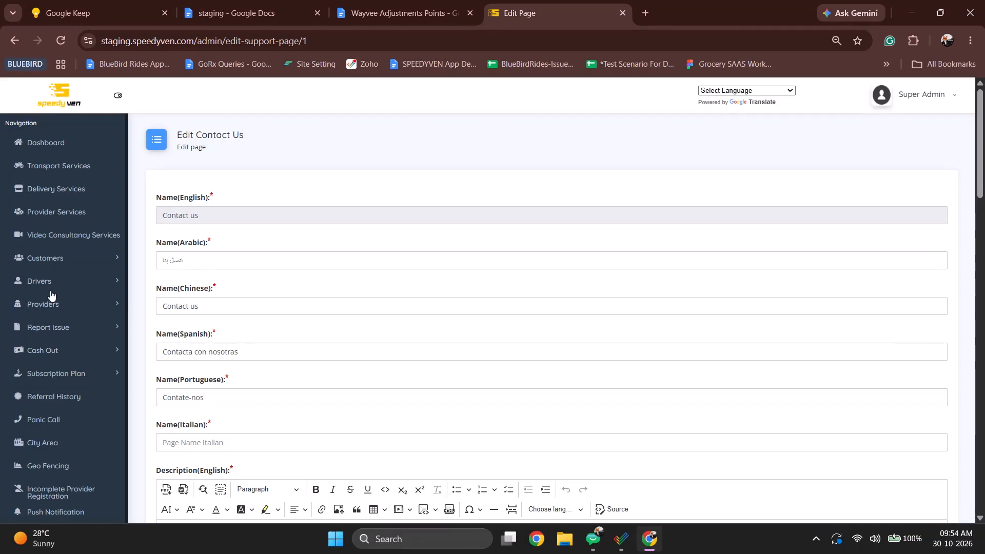
Open the Approved Drivers list in the SpeedyVen staging admin.
{"action": "left_click", "coordinate": [61, 282]}
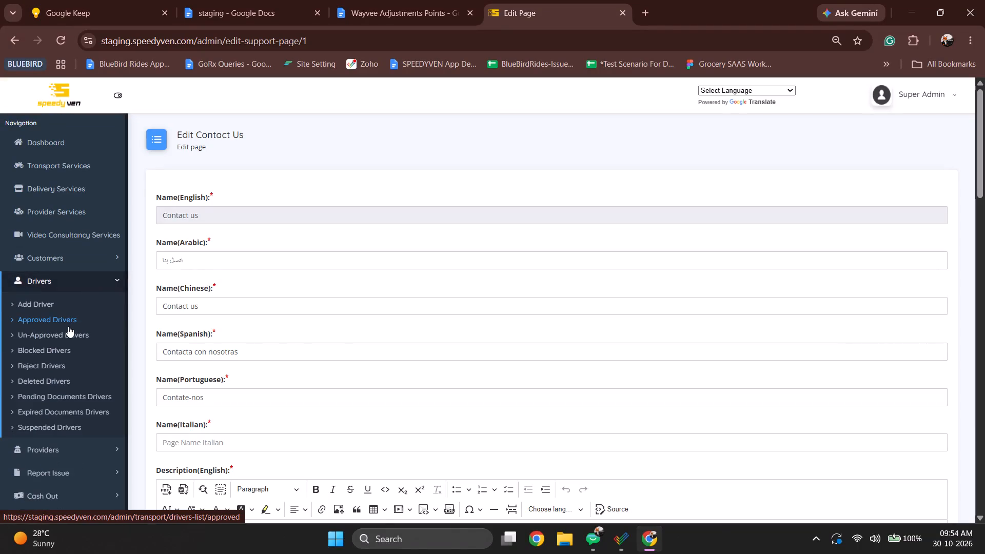
{"action": "left_click", "coordinate": [60, 324]}
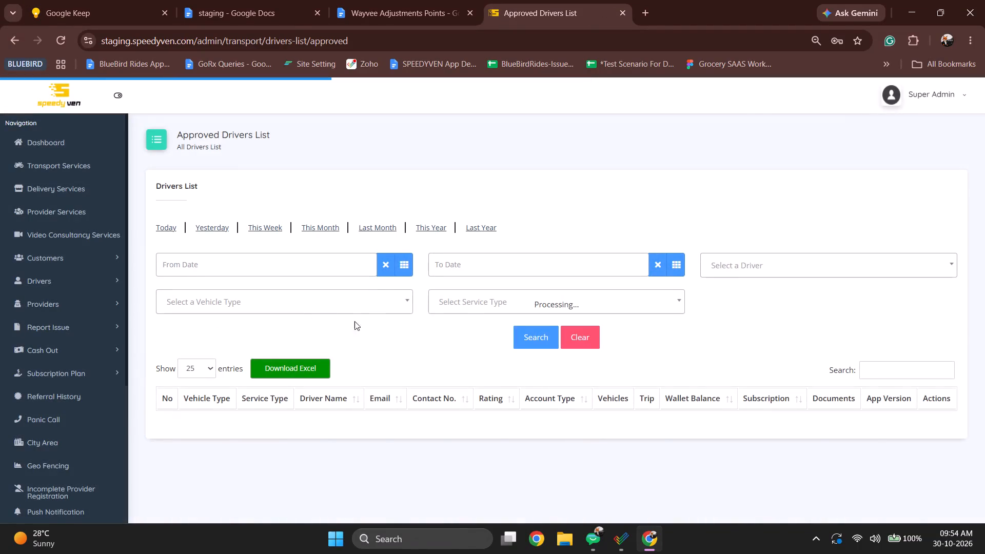
{"action": "scroll", "coordinate": [373, 342], "scroll_direction": "down", "scroll_amount": 3}
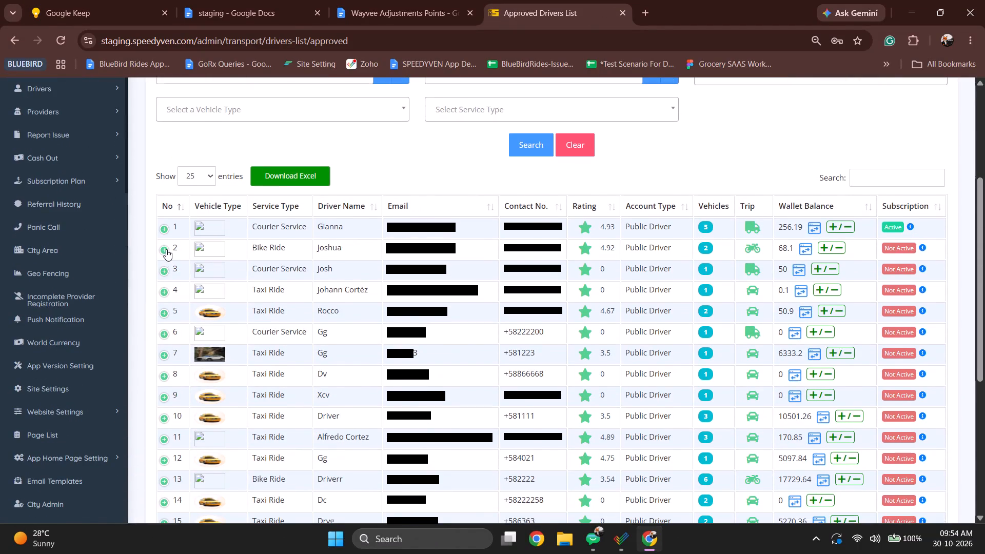
{"action": "left_click", "coordinate": [166, 249]}
{"action": "left_click", "coordinate": [166, 249]}
{"action": "scroll", "coordinate": [227, 332], "scroll_direction": "down", "scroll_amount": 6}
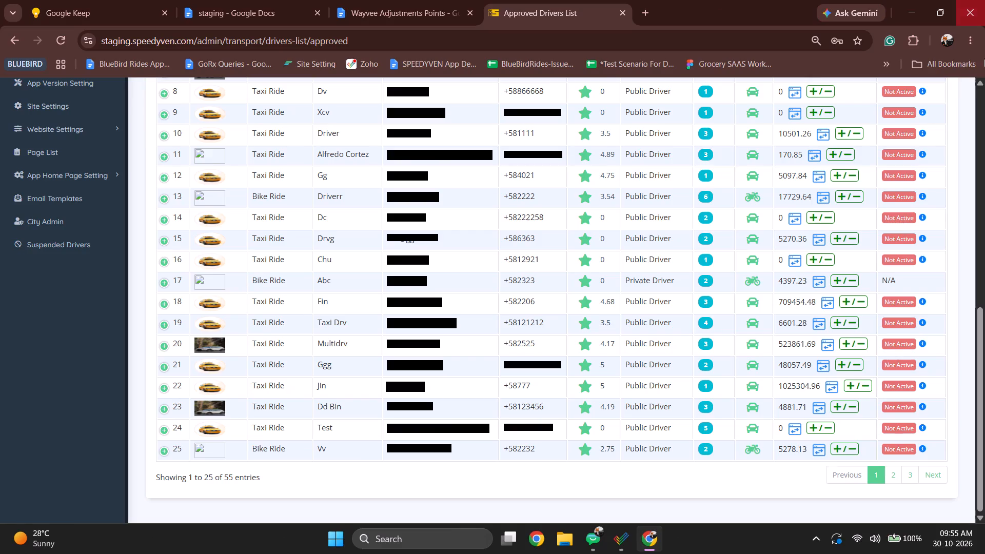
{"action": "left_click", "coordinate": [159, 388]}
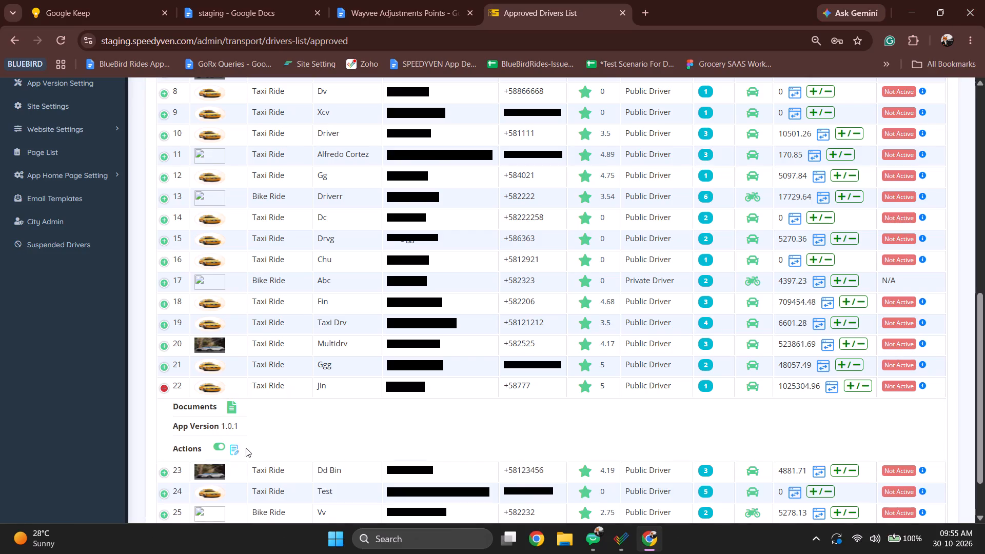
{"action": "left_click", "coordinate": [231, 449]}
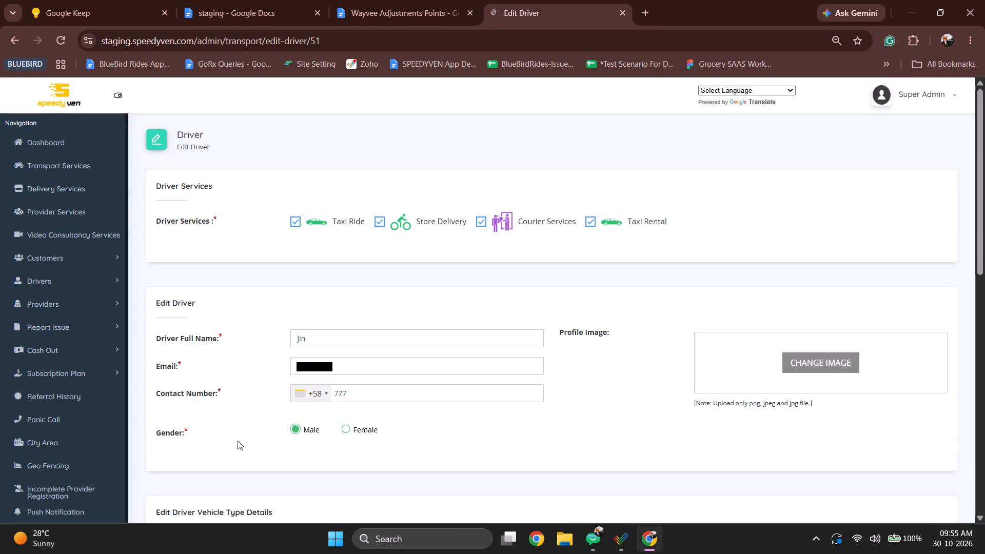
{"action": "scroll", "coordinate": [456, 339], "scroll_direction": "down", "scroll_amount": 4}
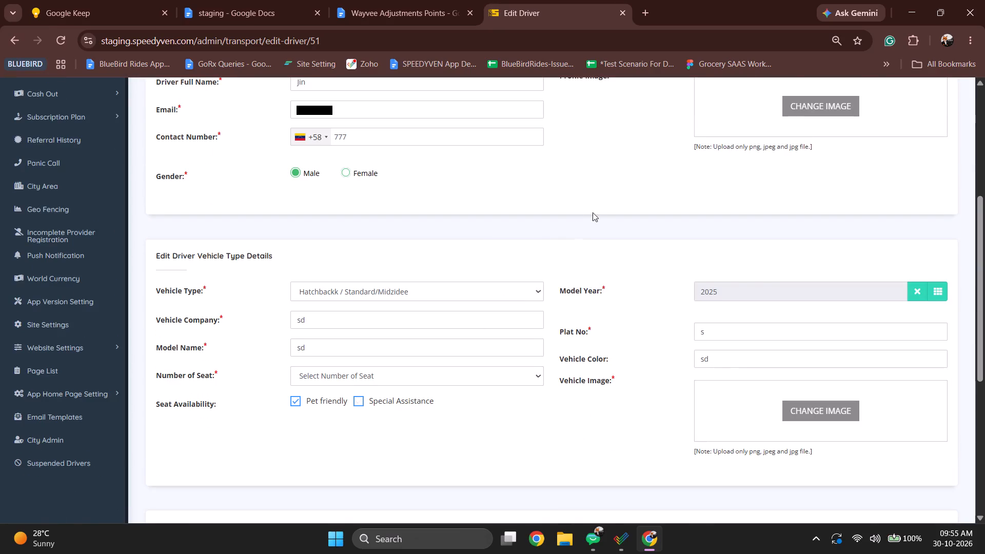
{"action": "scroll", "coordinate": [539, 235], "scroll_direction": "up", "scroll_amount": 4}
{"action": "left_click", "coordinate": [397, 250]}
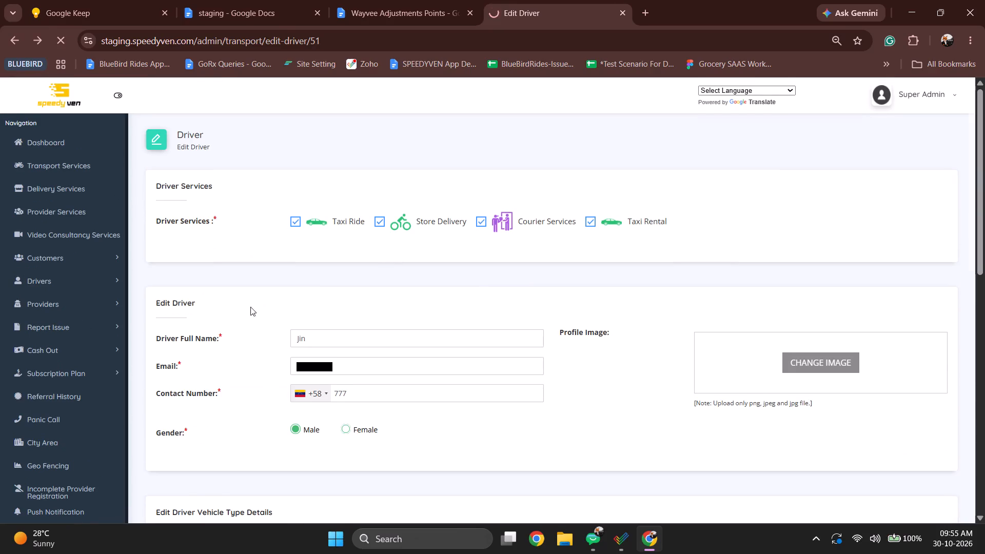
Return to the approved drivers and check the required documents page of driver no. 22 (Jin).
{"action": "scroll", "coordinate": [306, 457], "scroll_direction": "down", "scroll_amount": 2}
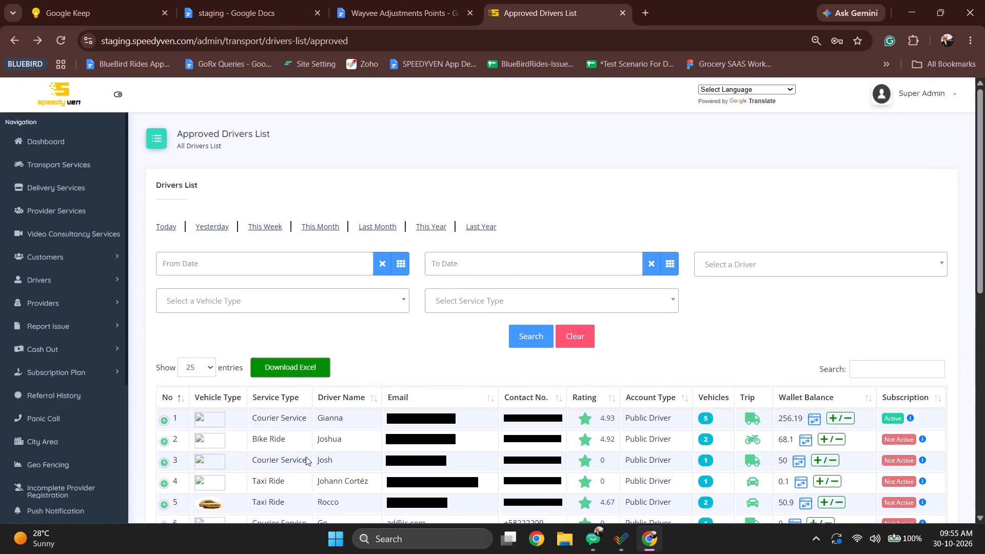
{"action": "scroll", "coordinate": [306, 457], "scroll_direction": "down", "scroll_amount": 4}
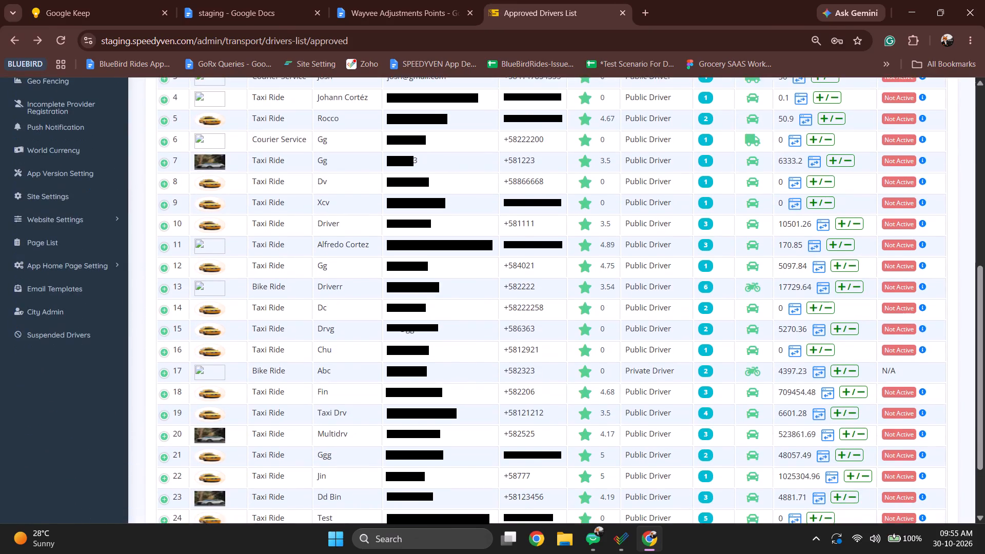
{"action": "left_click", "coordinate": [178, 479]}
{"action": "scroll", "coordinate": [318, 449], "scroll_direction": "down", "scroll_amount": 2}
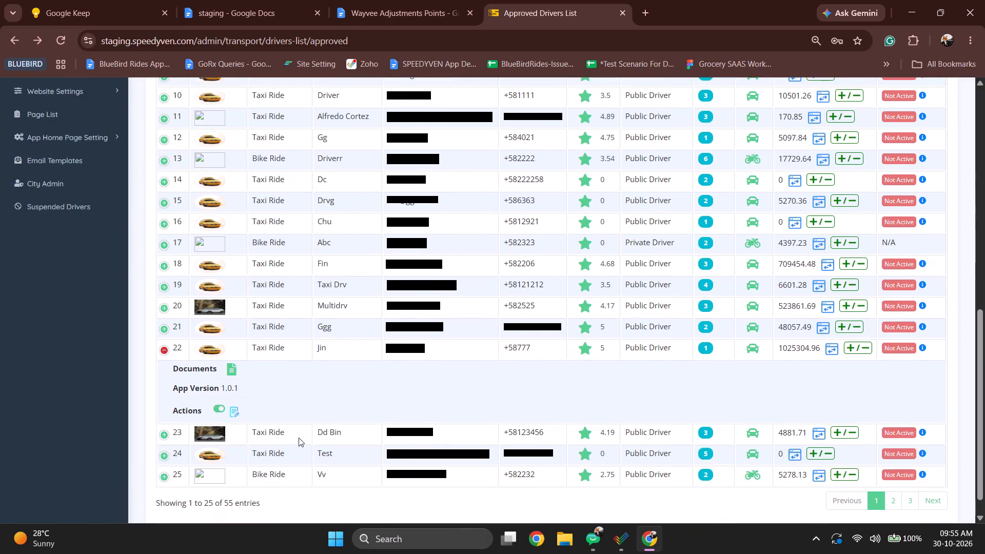
{"action": "left_click", "coordinate": [228, 371]}
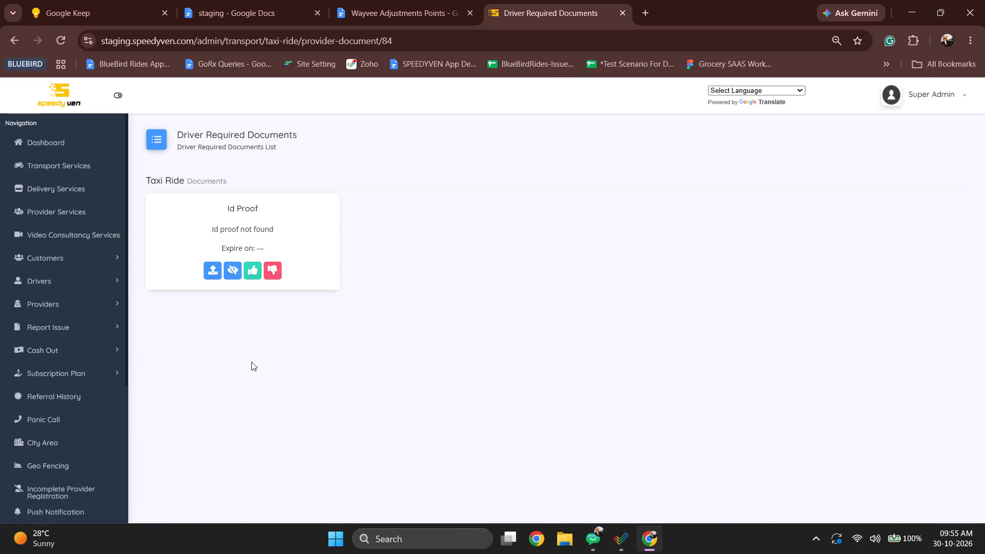
{"action": "left_click_drag", "start_coordinate": [448, 271], "coordinate": [458, 277]}
{"action": "scroll", "coordinate": [369, 384], "scroll_direction": "down", "scroll_amount": 4}
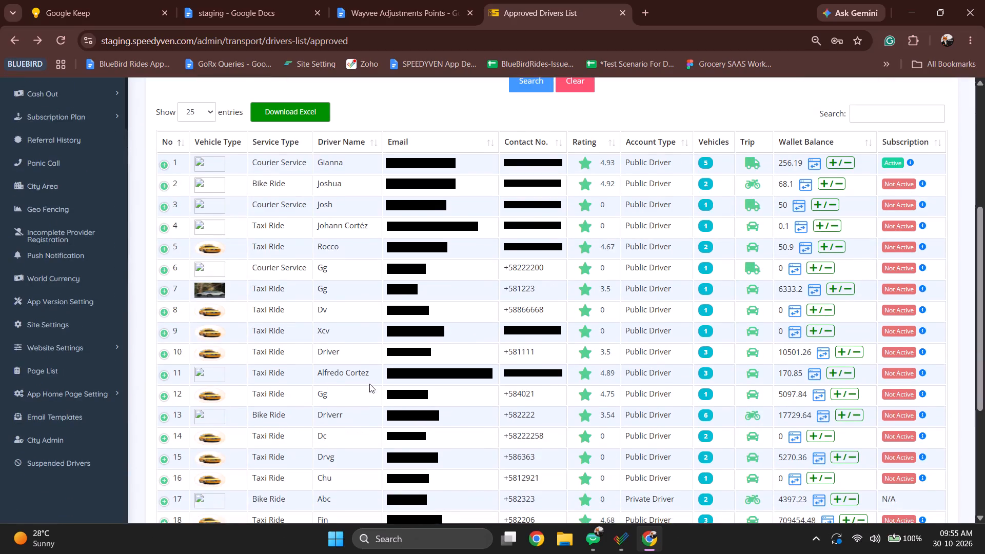
{"action": "scroll", "coordinate": [368, 428], "scroll_direction": "down", "scroll_amount": 2}
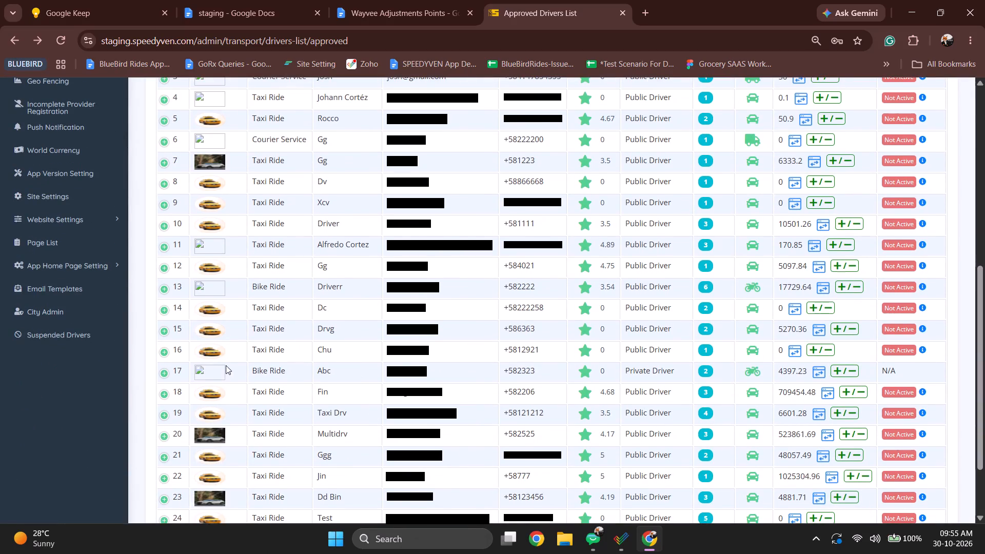
{"action": "left_click", "coordinate": [183, 346]}
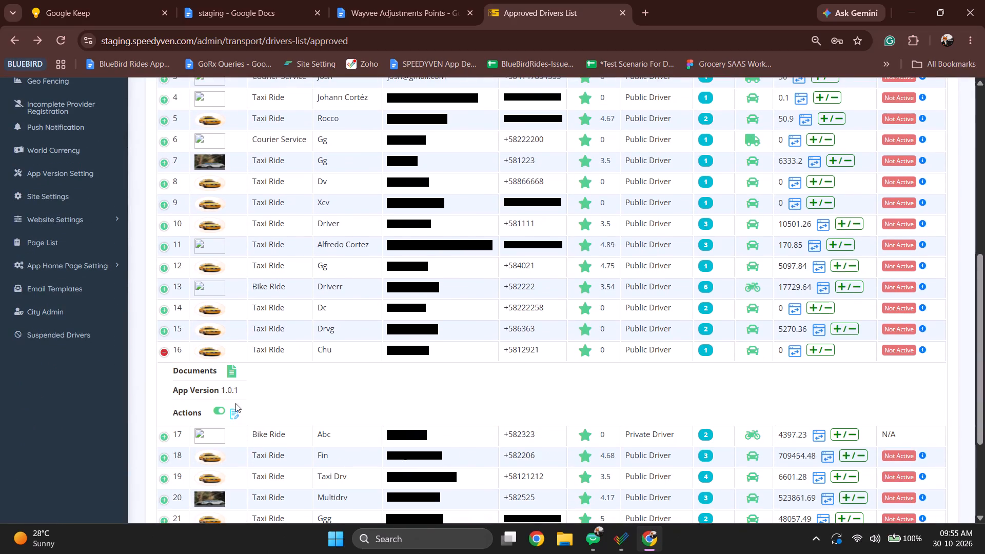
{"action": "left_click", "coordinate": [228, 369]}
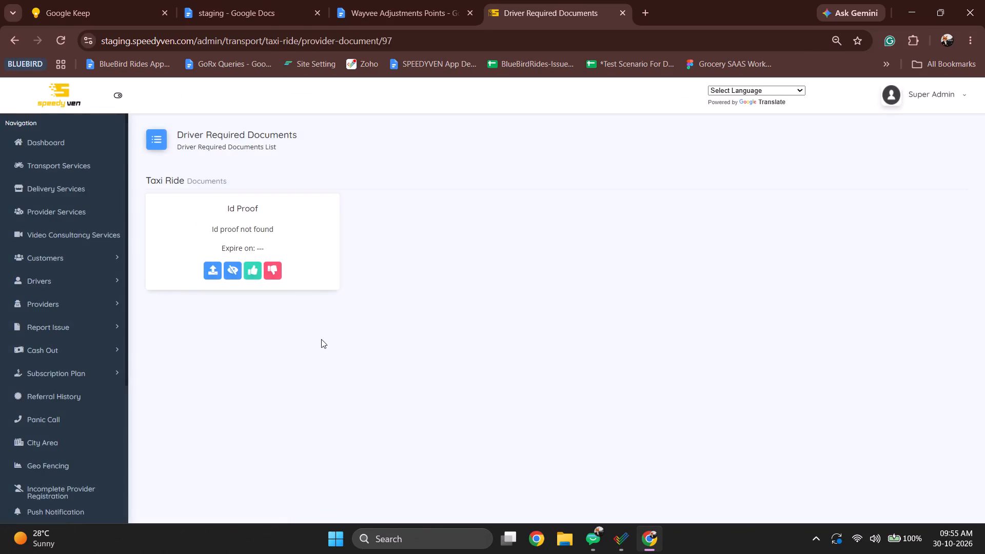
{"action": "left_click", "coordinate": [331, 344]}
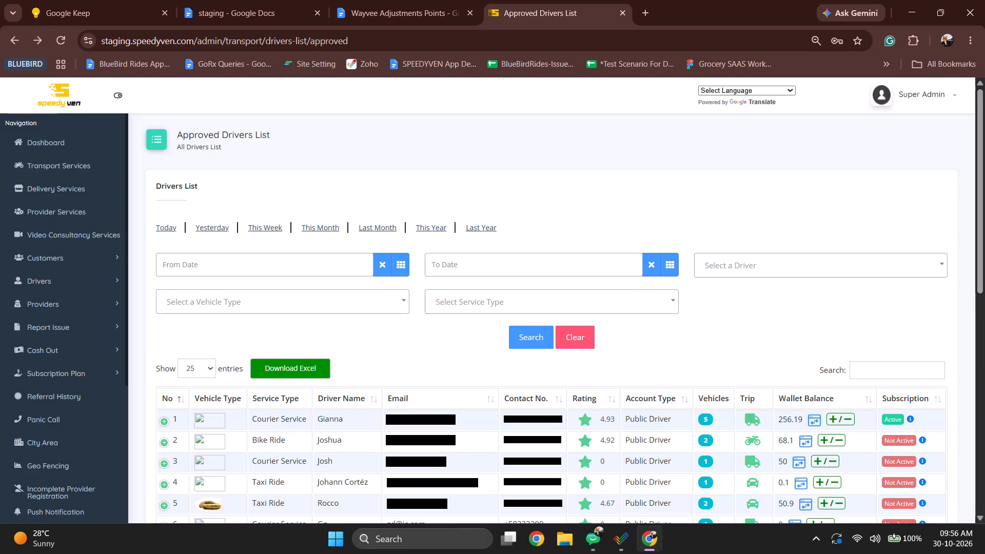
Check the required documents page of the bike ride driver no. 17 (Abc).
{"action": "scroll", "coordinate": [476, 467], "scroll_direction": "down", "scroll_amount": 7}
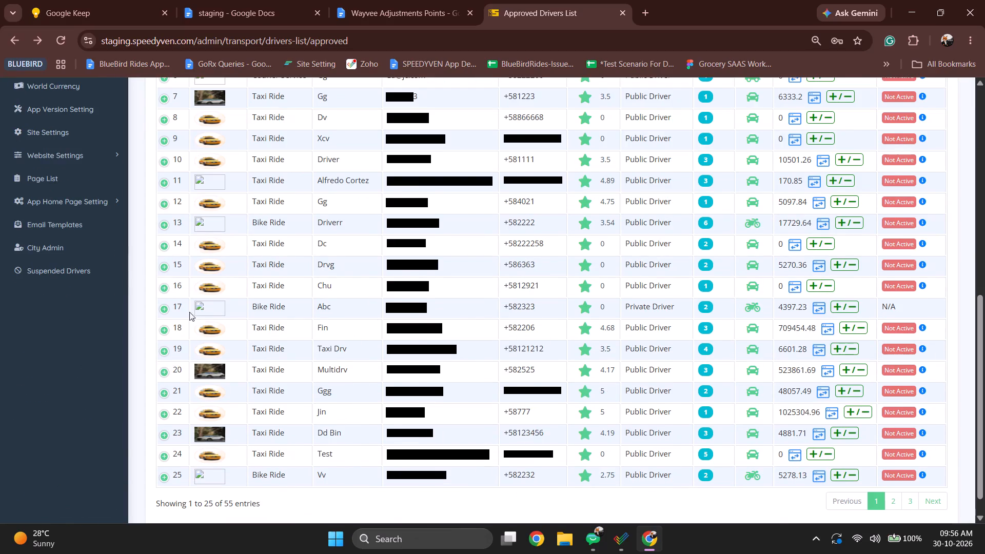
{"action": "left_click", "coordinate": [170, 310]}
{"action": "left_click", "coordinate": [230, 330]}
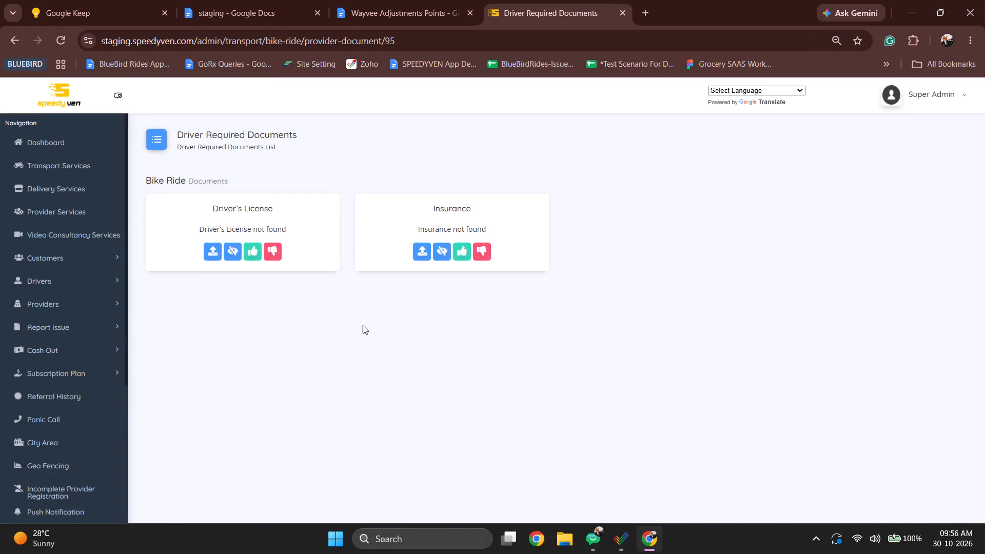
{"action": "left_click_drag", "start_coordinate": [215, 286], "coordinate": [220, 275]}
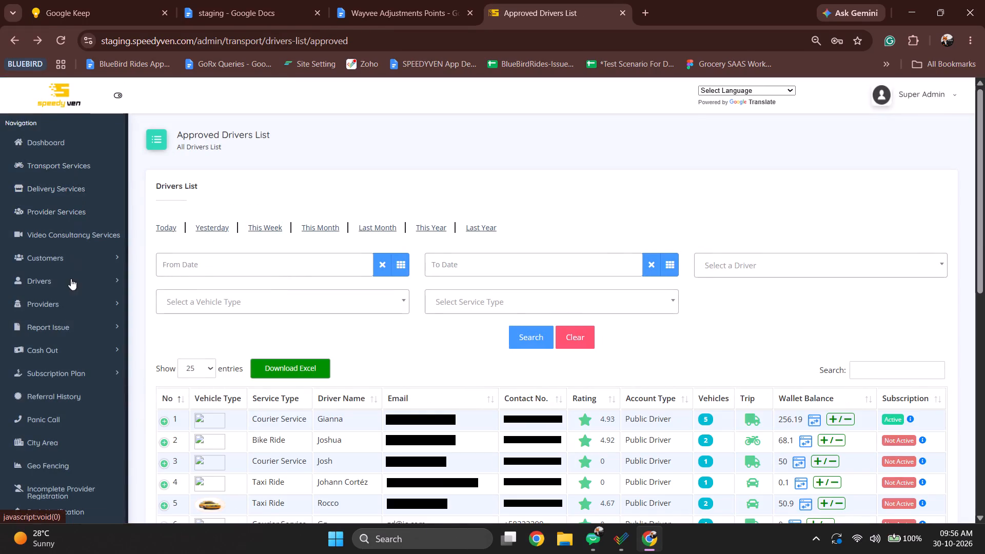
Reopen the Approved Drivers list and check the required documents page of driver no. 12 (Gg).
{"action": "scroll", "coordinate": [341, 417], "scroll_direction": "down", "scroll_amount": 2}
{"action": "scroll", "coordinate": [341, 417], "scroll_direction": "up", "scroll_amount": 1}
{"action": "scroll", "coordinate": [341, 417], "scroll_direction": "down", "scroll_amount": 3}
{"action": "scroll", "coordinate": [121, 219], "scroll_direction": "up", "scroll_amount": 2}
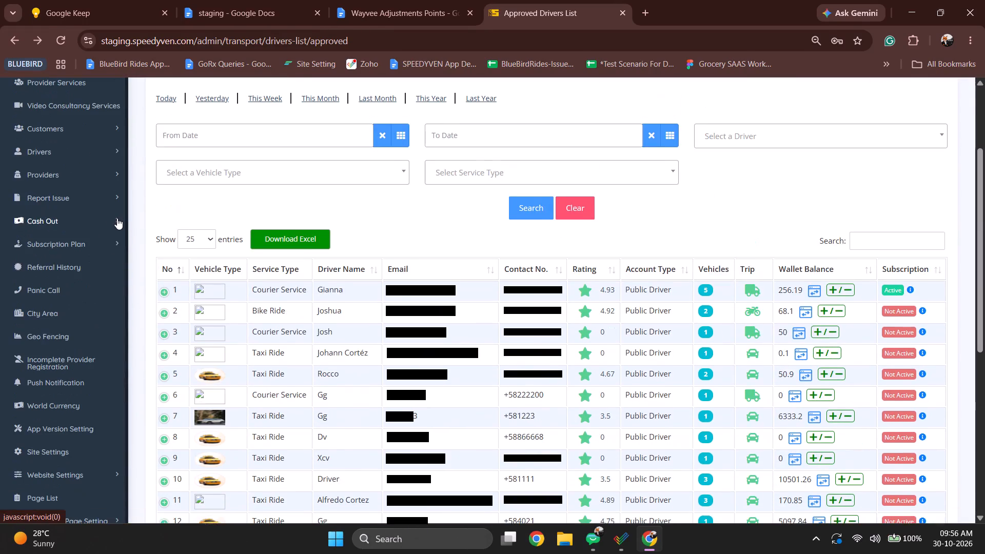
{"action": "left_click", "coordinate": [70, 152]}
{"action": "left_click", "coordinate": [69, 188]}
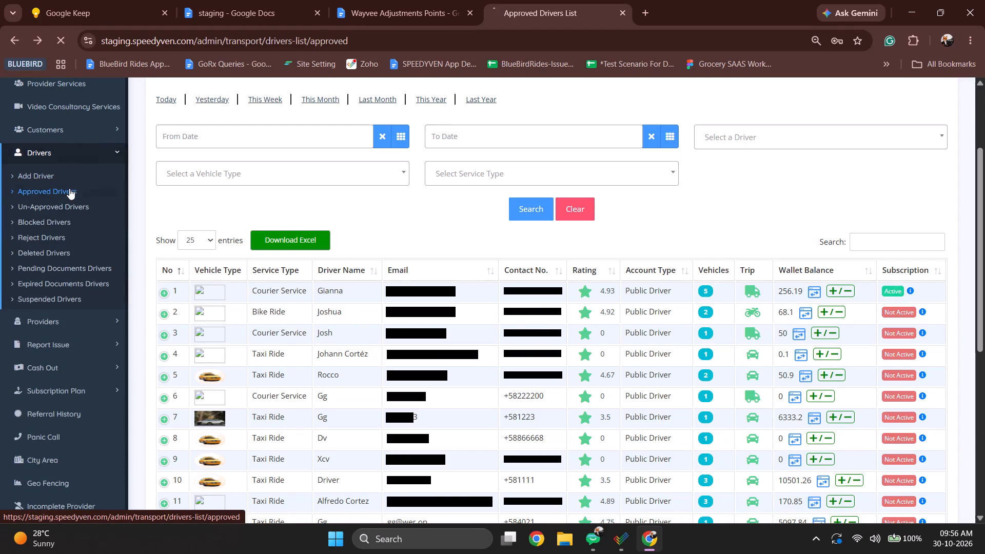
{"action": "scroll", "coordinate": [514, 382], "scroll_direction": "down", "scroll_amount": 2}
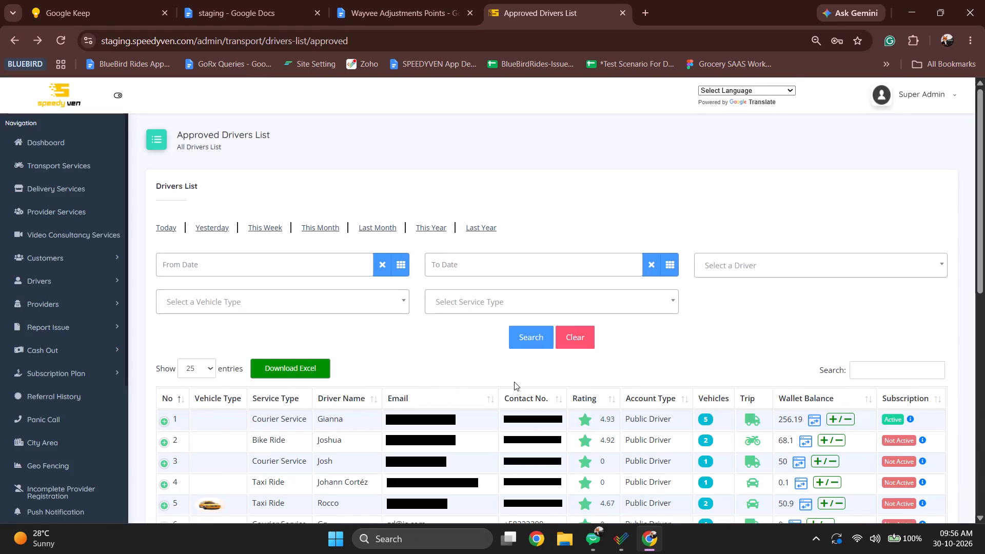
{"action": "scroll", "coordinate": [496, 424], "scroll_direction": "down", "scroll_amount": 6}
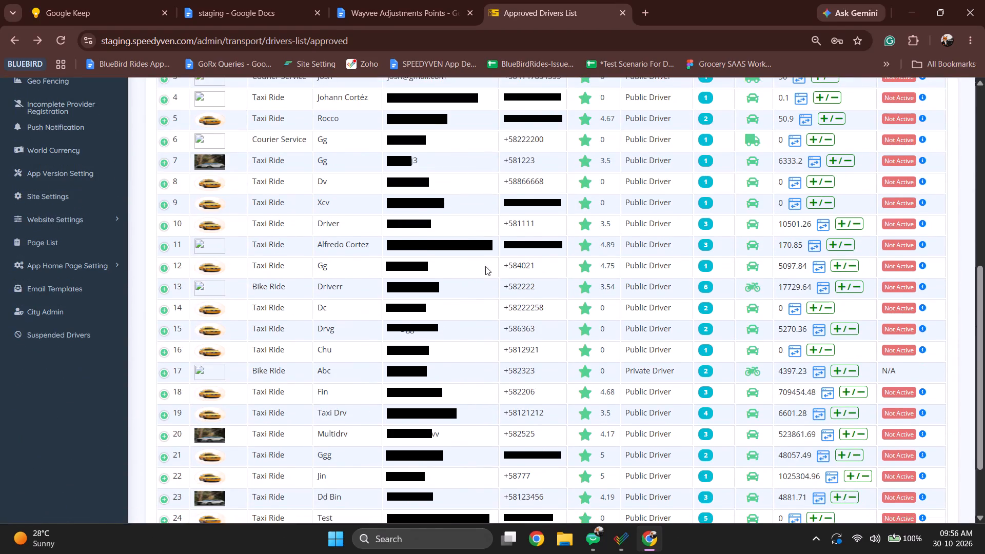
{"action": "left_click", "coordinate": [167, 269]}
{"action": "left_click", "coordinate": [228, 294]}
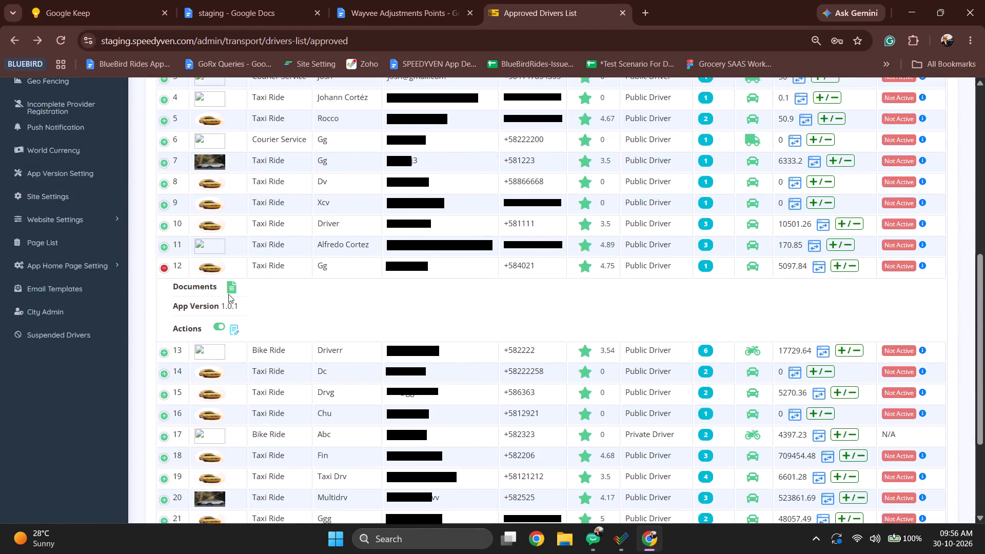
{"action": "left_click", "coordinate": [228, 289]}
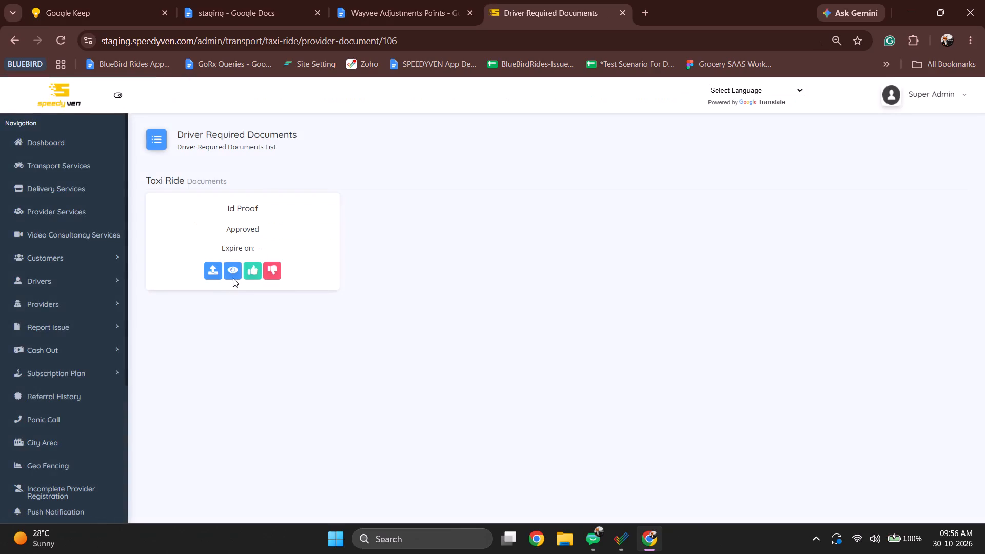
{"action": "left_click_drag", "start_coordinate": [253, 266], "coordinate": [282, 259]}
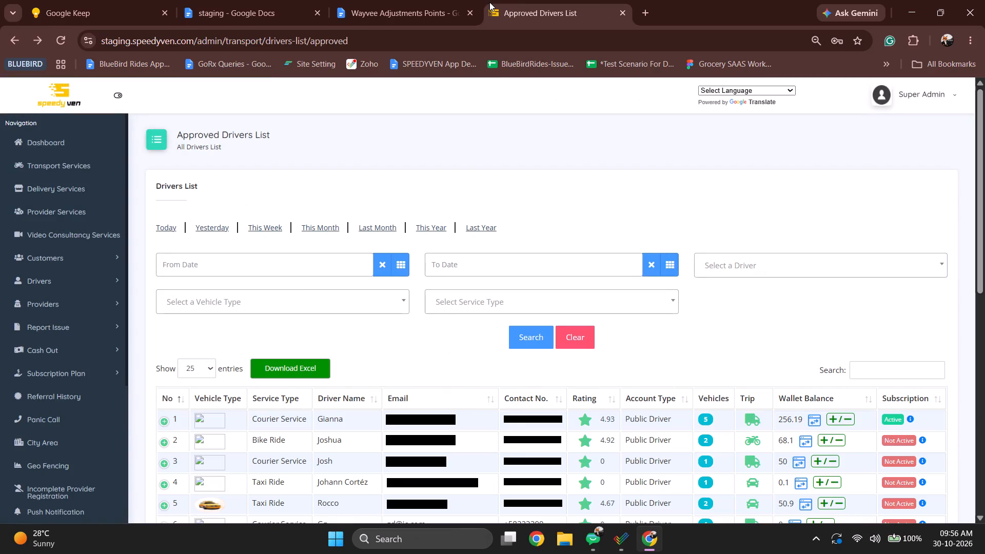
Open the required documents page of the taxi ride driver no. 10 (Driver).
{"action": "scroll", "coordinate": [499, 395], "scroll_direction": "down", "scroll_amount": 6}
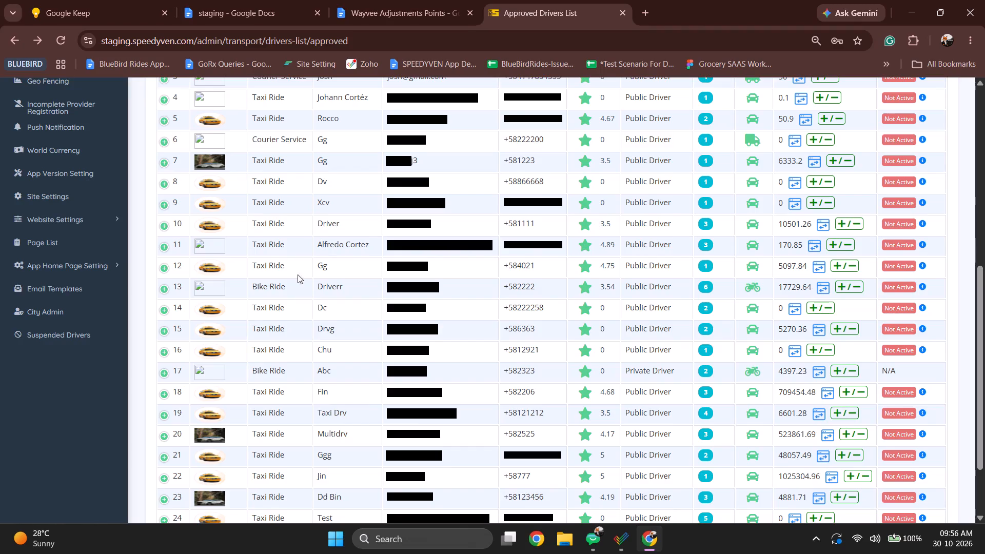
{"action": "left_click", "coordinate": [179, 263]}
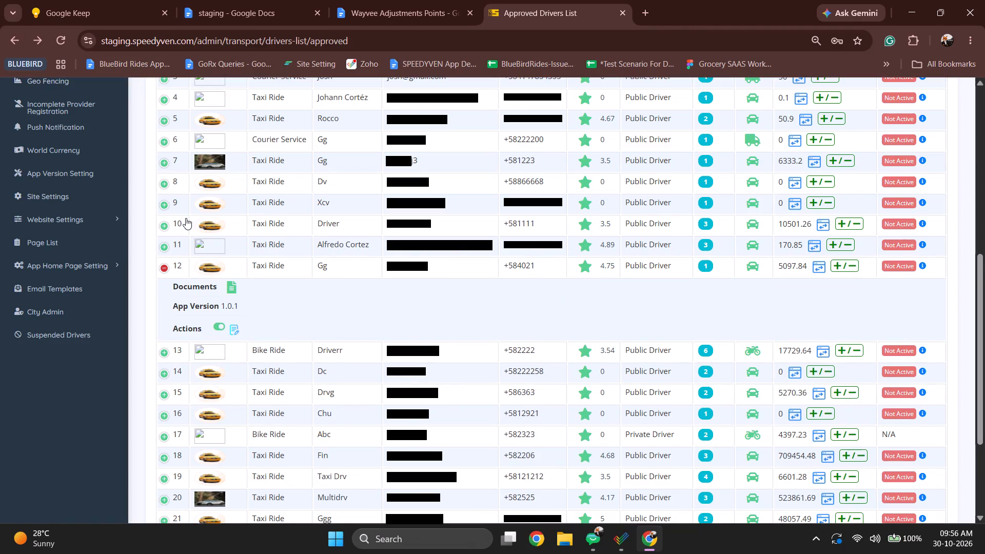
{"action": "left_click", "coordinate": [172, 222]}
{"action": "left_click", "coordinate": [235, 245]}
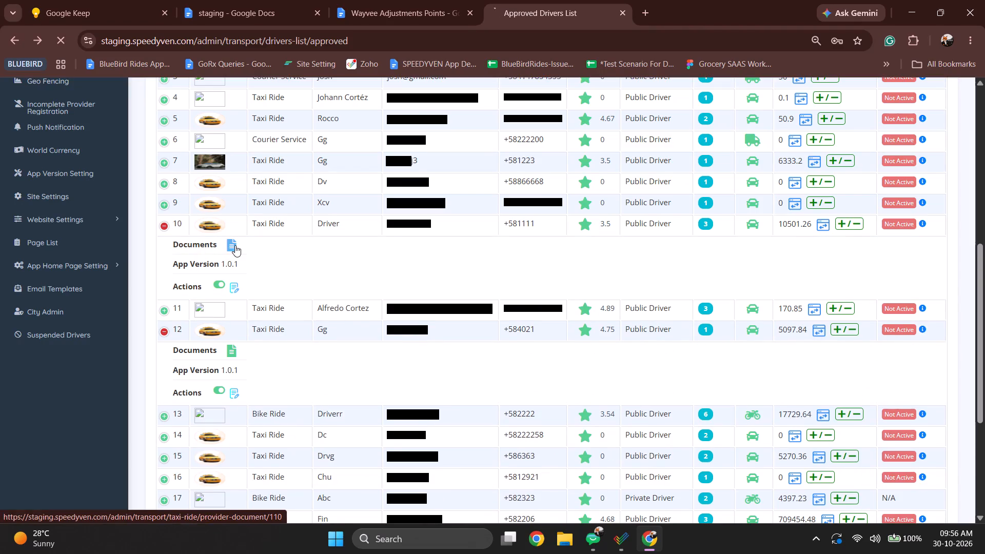
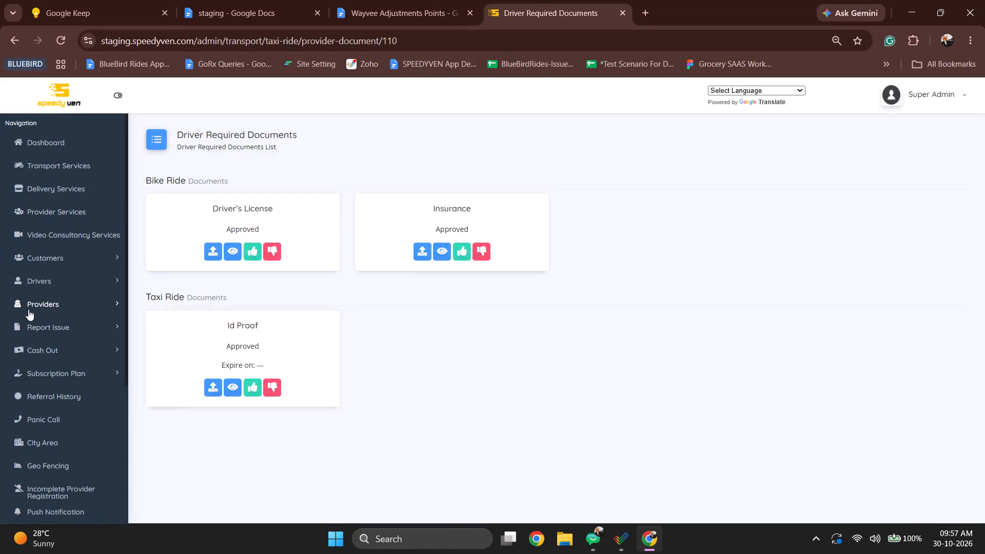
Reopen the Approved Drivers list, check the required documents page of the bike ride driver no. 25 (Vv), and return to the list.
{"action": "left_click", "coordinate": [45, 280]}
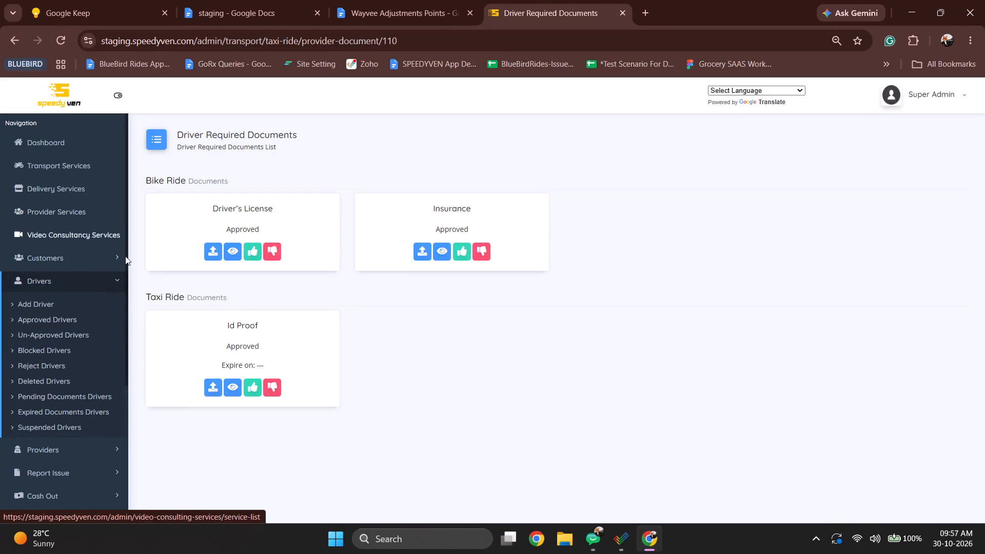
{"action": "left_click", "coordinate": [48, 318]}
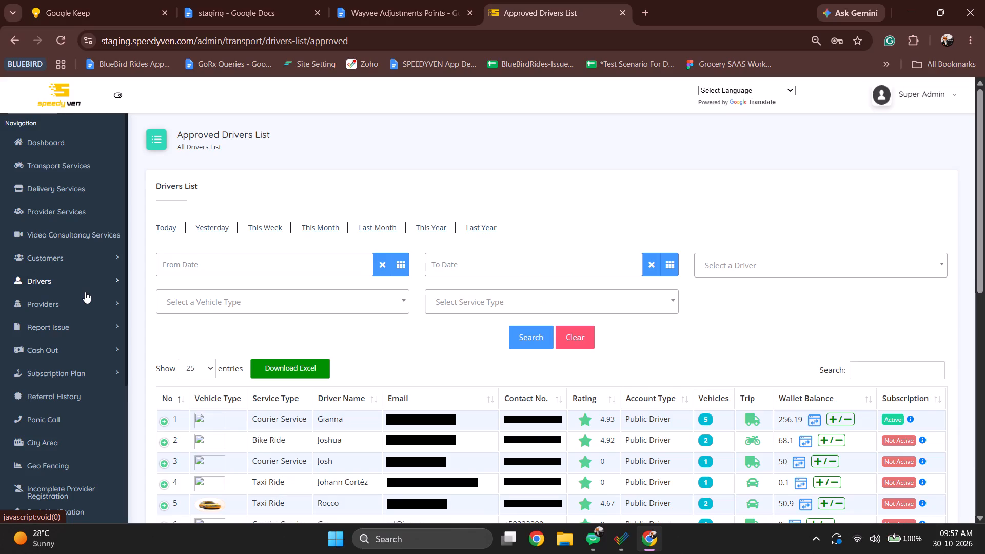
{"action": "scroll", "coordinate": [124, 356], "scroll_direction": "down", "scroll_amount": 7}
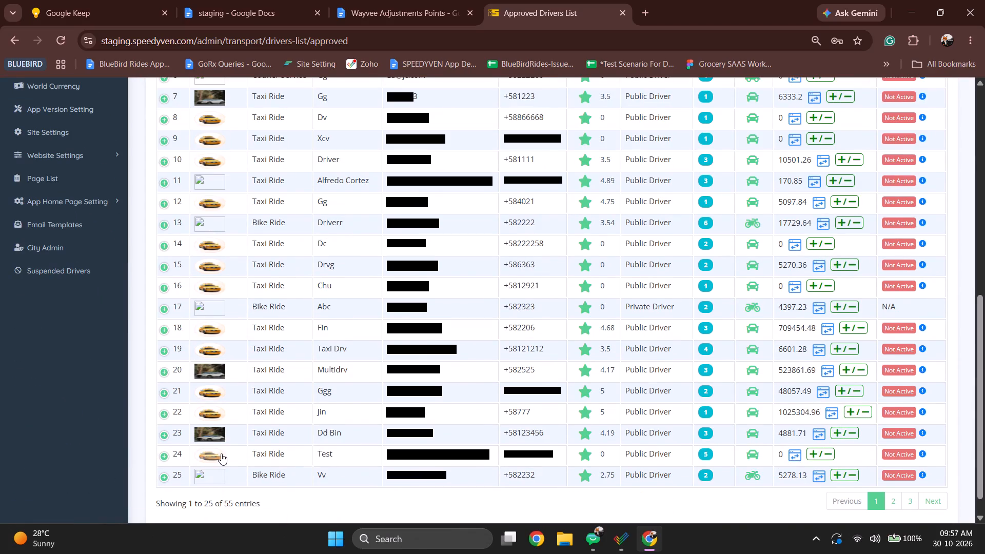
{"action": "left_click", "coordinate": [169, 478]}
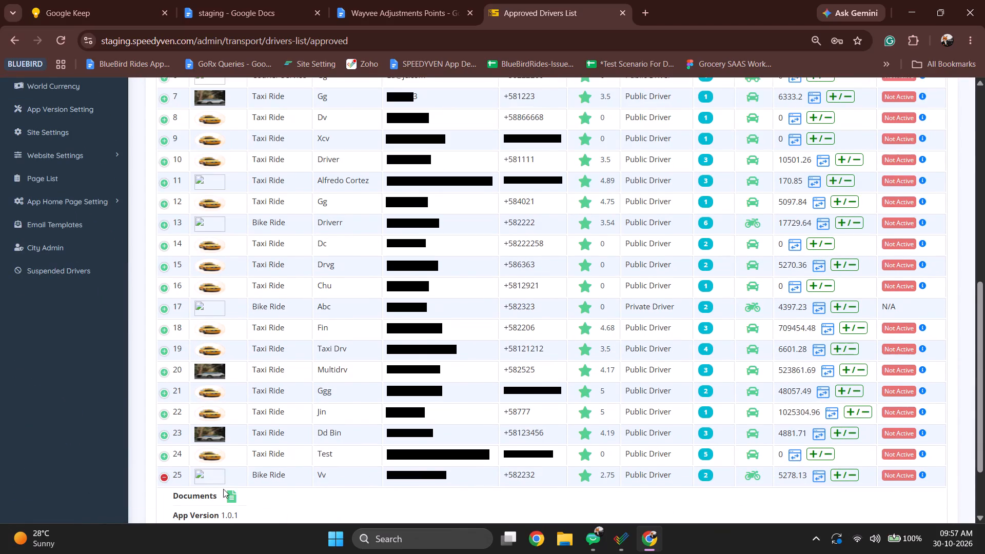
{"action": "left_click", "coordinate": [229, 494]}
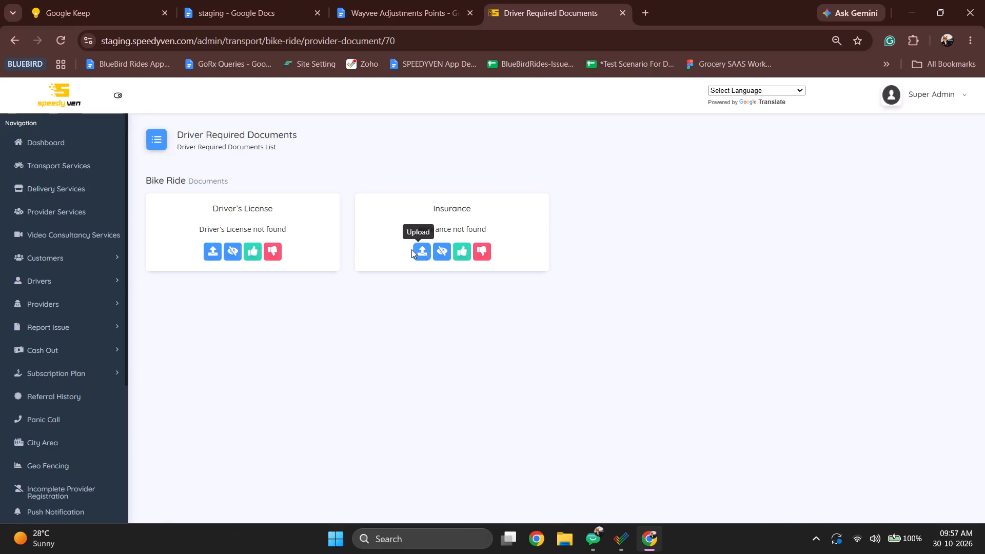
{"action": "left_click", "coordinate": [382, 254]}
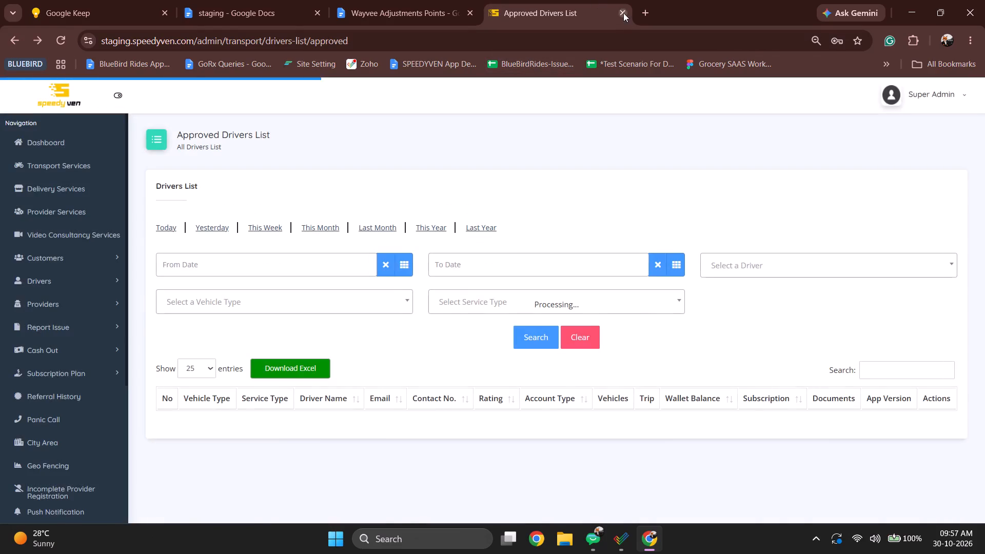
Close the SpeedyVen staging admin page and switch to the BlueBird Rides task list in Zoho Projects.
{"action": "left_click", "coordinate": [623, 13]}
{"action": "left_click", "coordinate": [607, 548]}
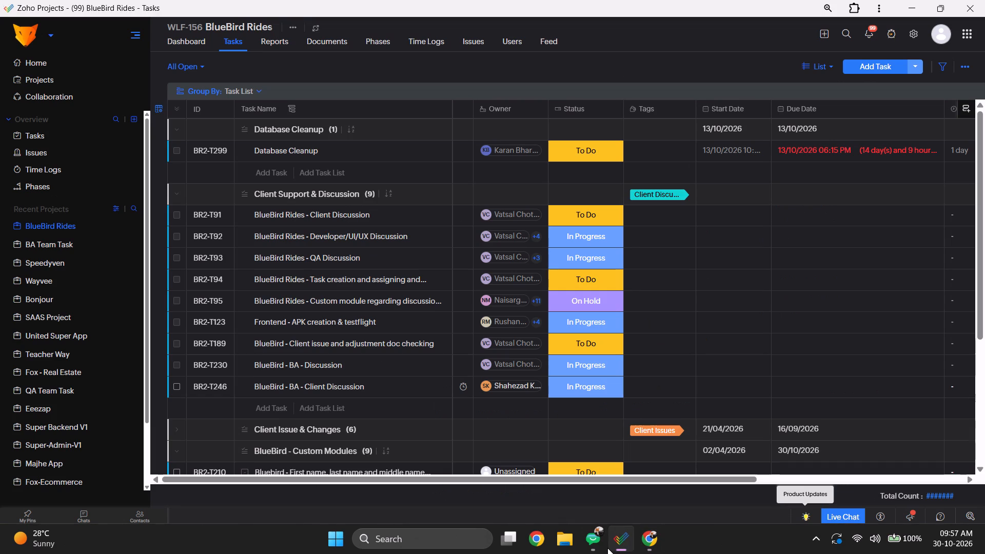
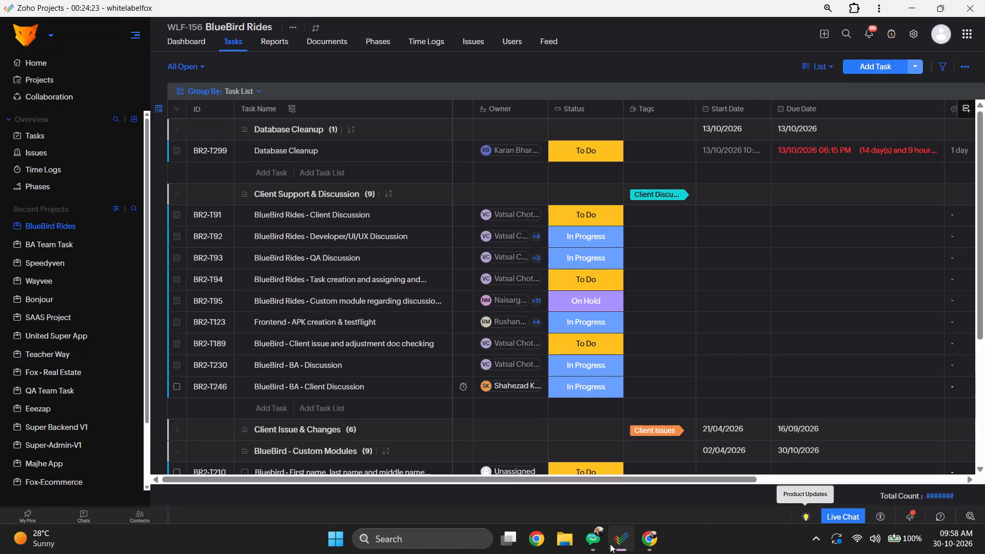
Open the Speedyven project's task list from the recent projects.
{"action": "left_click", "coordinate": [71, 262]}
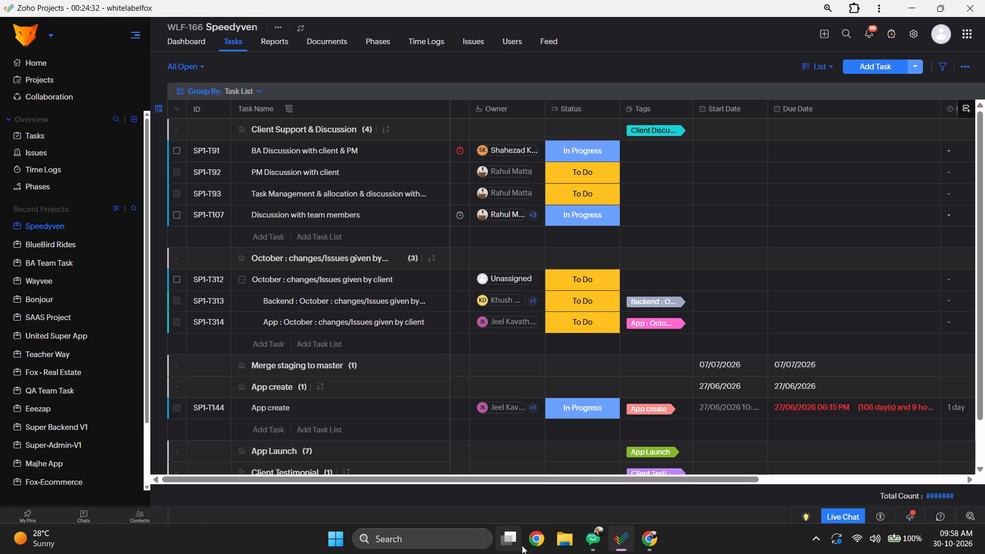
Switch to the 30-10-26 note in Google Keep and correct "T way" to "T-way" using the spelling suggestion.
{"action": "left_click", "coordinate": [635, 545]}
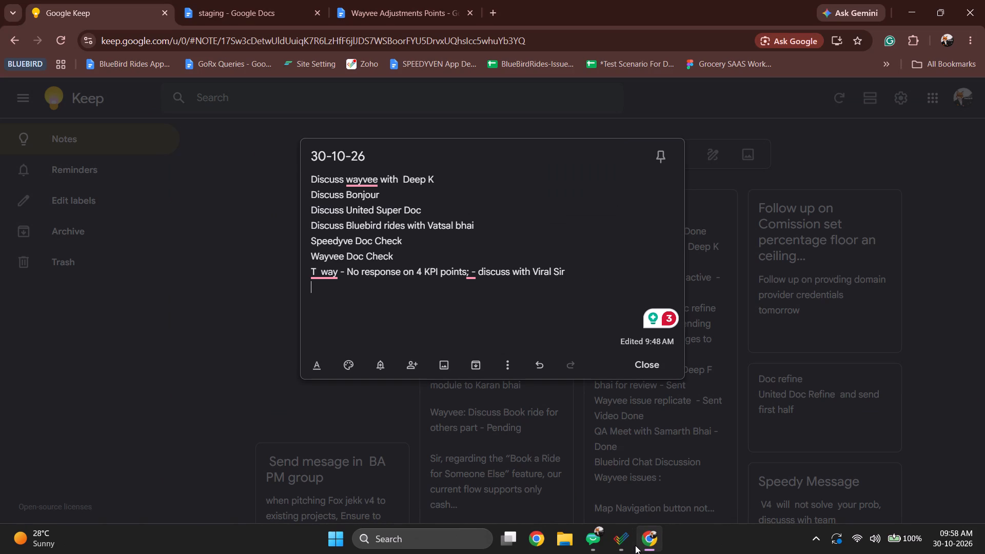
{"action": "left_click", "coordinate": [307, 274]}
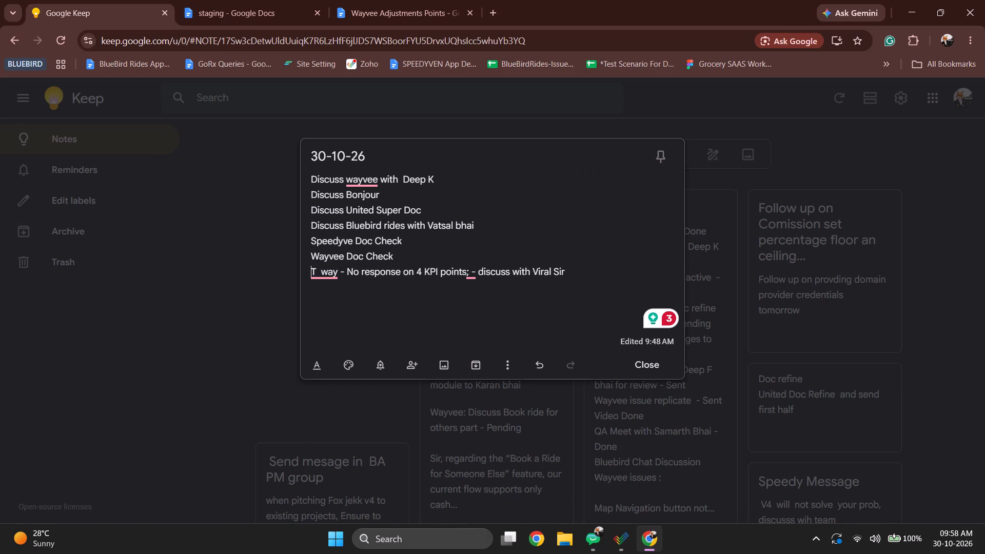
{"action": "left_click", "coordinate": [314, 275]}
{"action": "left_click", "coordinate": [347, 294]}
Edit the punctuation after "4 KPI points" in the note's T-way line.
{"action": "left_click", "coordinate": [469, 275]}
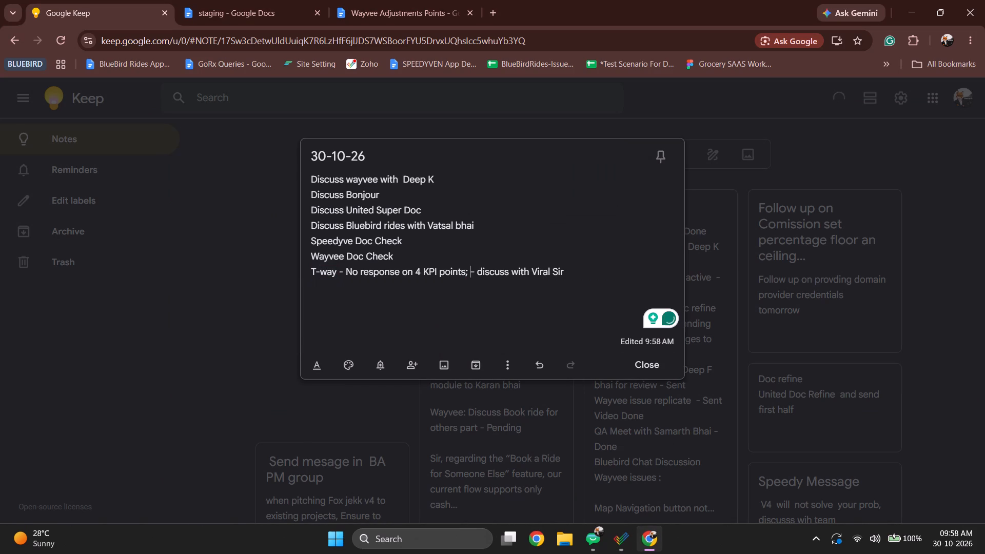
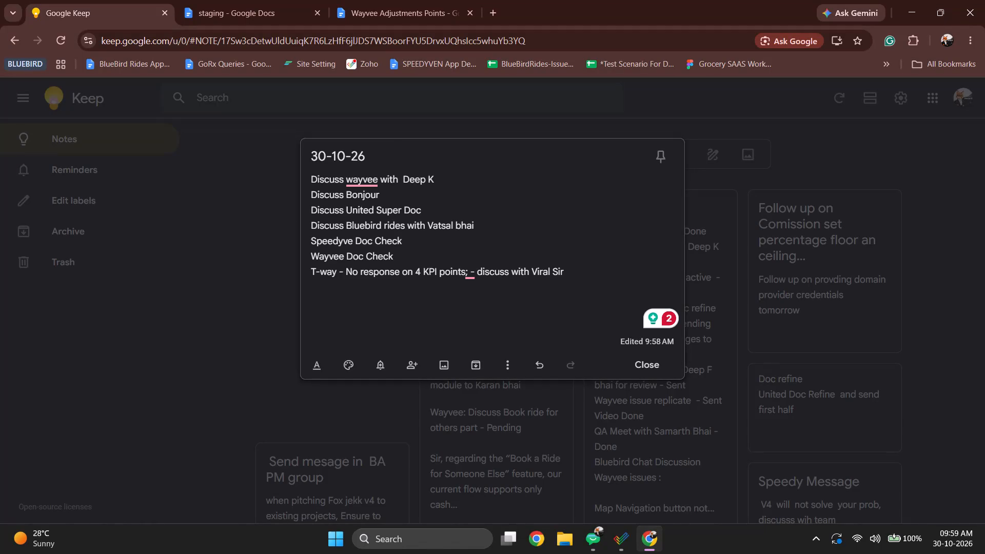
Remove the dash after "4 KPI points;" in the note's T-way line using the punctuation suggestion.
{"action": "left_click", "coordinate": [466, 266]}
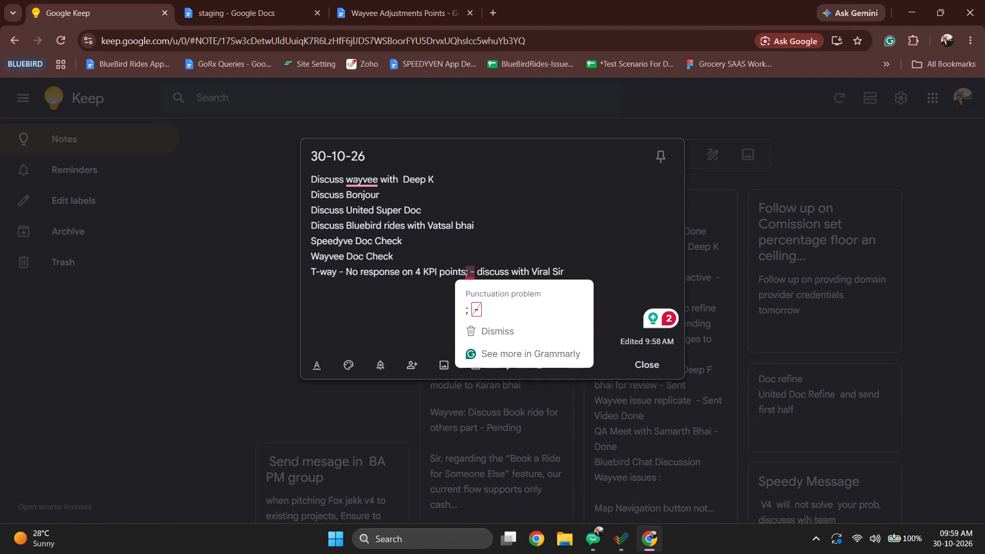
{"action": "left_click", "coordinate": [476, 303]}
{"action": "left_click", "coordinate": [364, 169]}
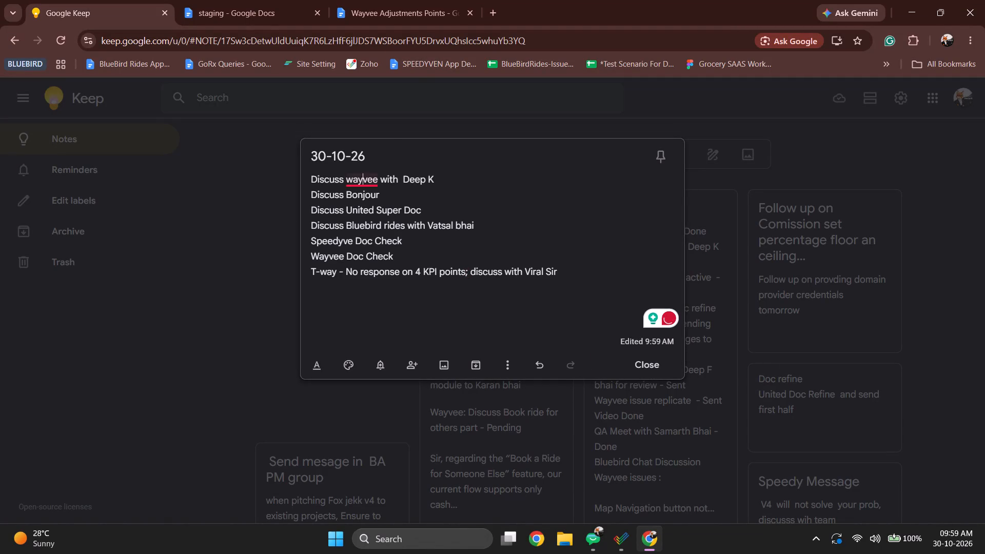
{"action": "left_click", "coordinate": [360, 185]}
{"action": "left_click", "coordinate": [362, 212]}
Switch to the staging document in Google Docs.
{"action": "left_click", "coordinate": [262, 0]}
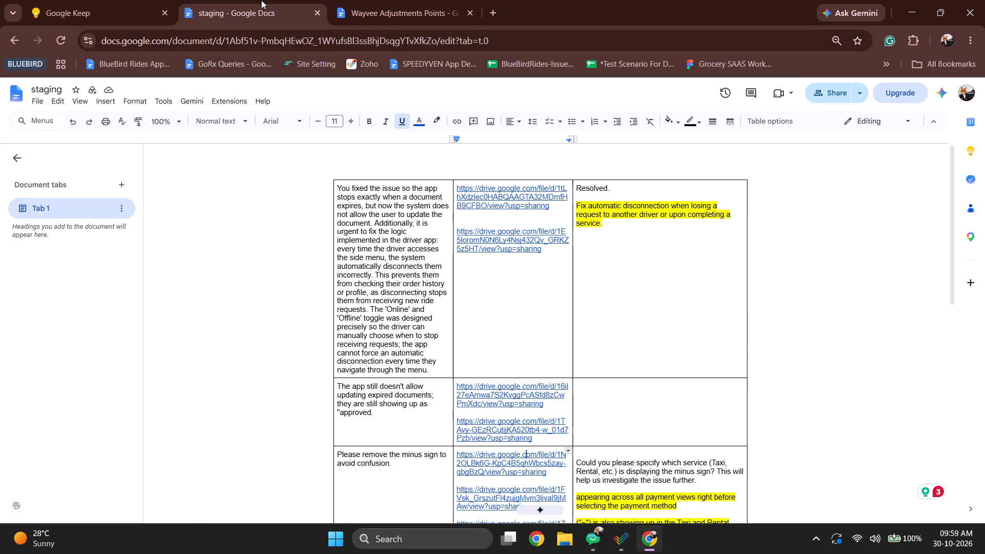
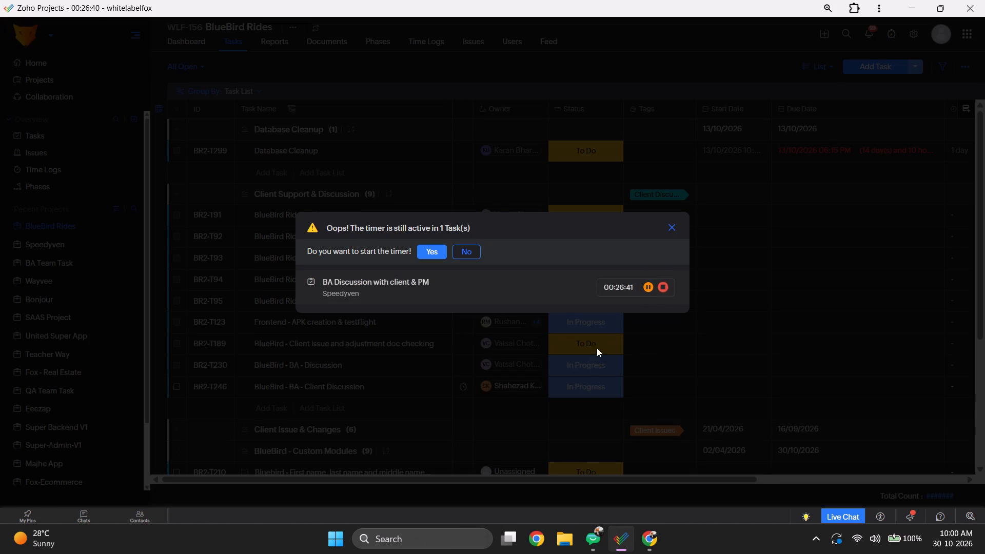
Save the stopped timer log for the Speedyven task "BA Discussion with client & PM" with the note "Issue Document".
{"action": "left_click", "coordinate": [614, 422]}
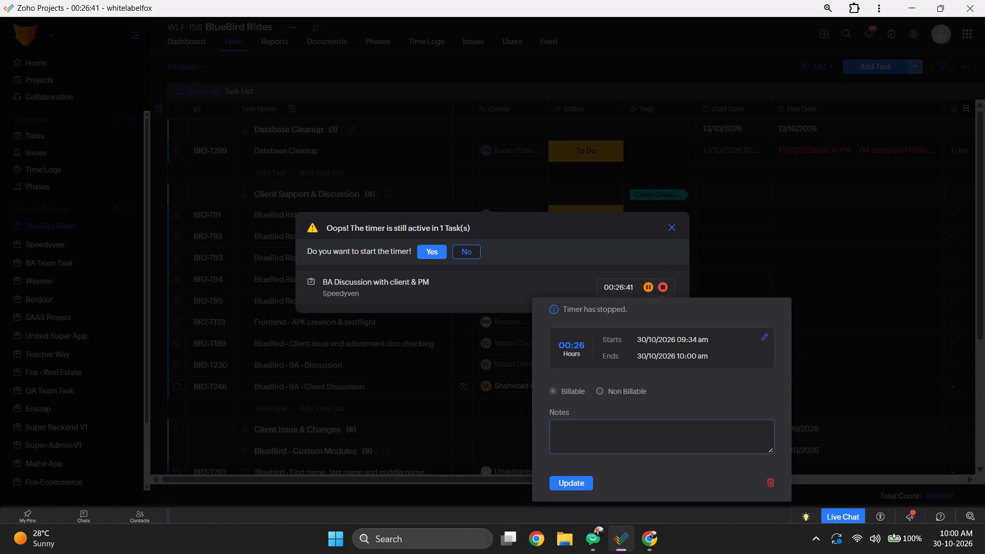
{"action": "key", "text": "u"}
{"action": "key", "text": "BackSpace"}
{"action": "type", "text": "ument"}
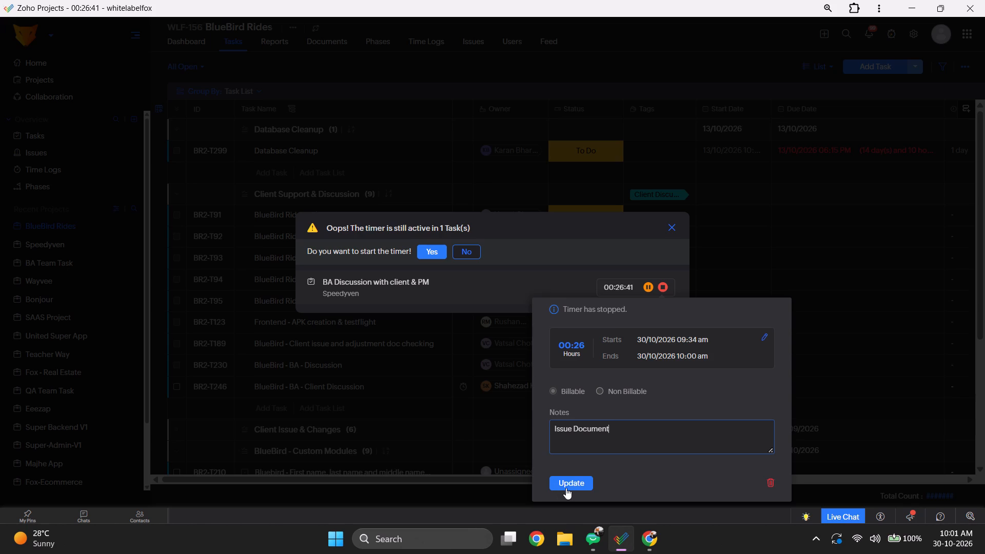
{"action": "left_click", "coordinate": [566, 488]}
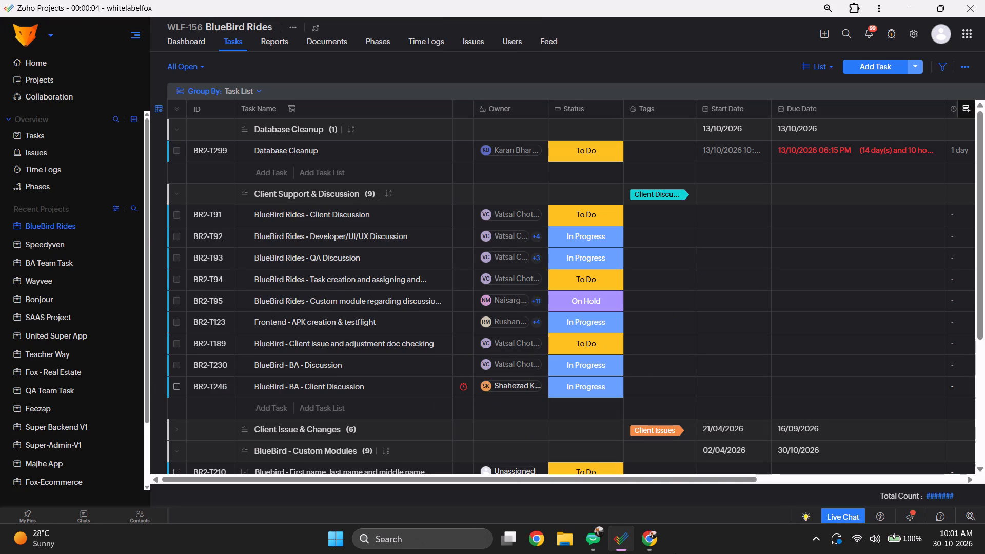
Switch to the staging document in Google Docs.
{"action": "left_click", "coordinate": [649, 539]}
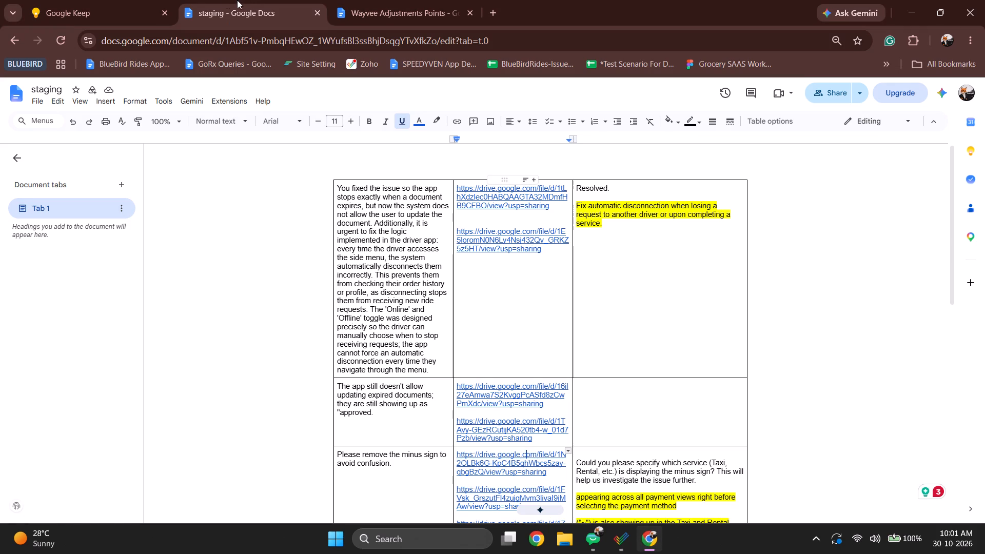
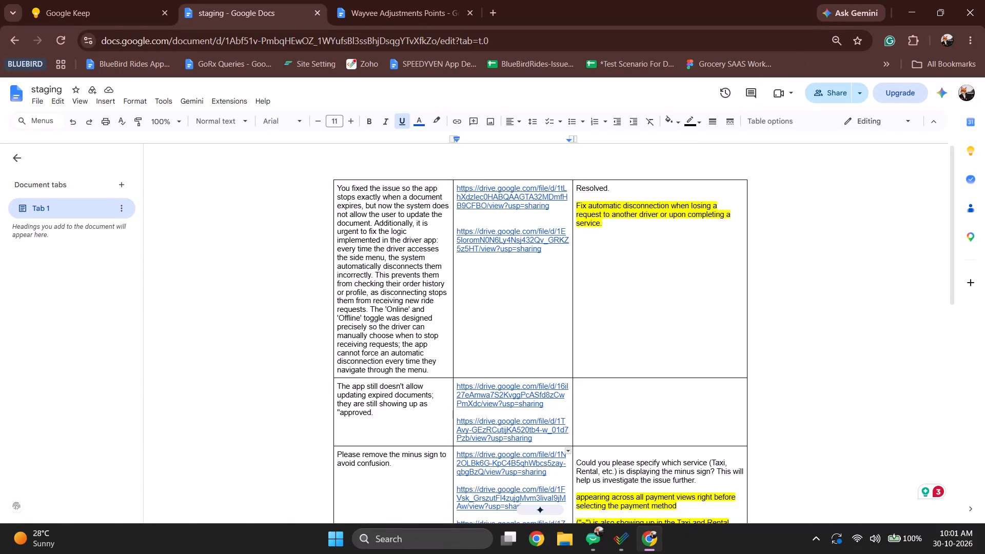
Switch to Google Keep and review the task lines in the 30-10-26 note.
{"action": "left_click", "coordinate": [57, 0]}
{"action": "left_click", "coordinate": [385, 181]}
{"action": "left_click", "coordinate": [409, 175]}
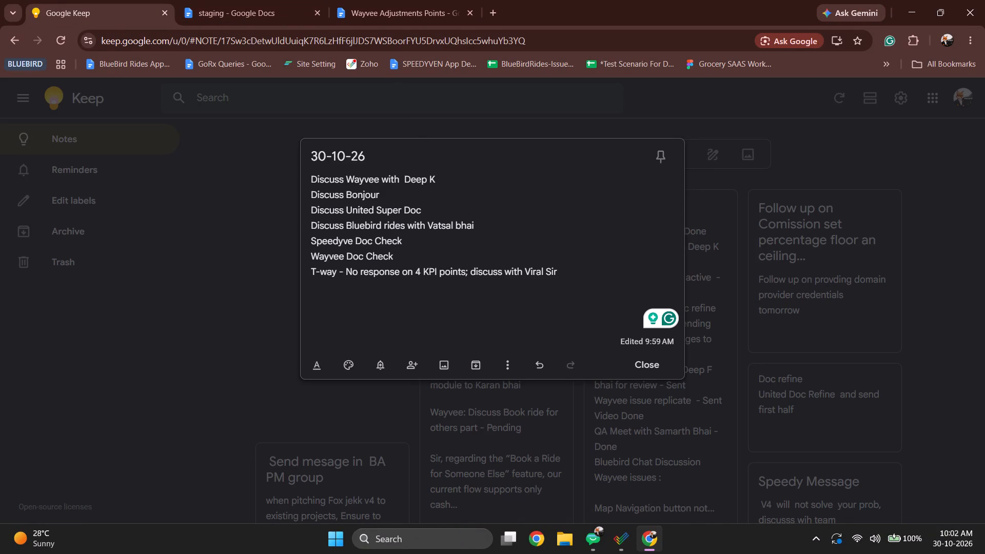
{"action": "left_click", "coordinate": [398, 178]}
{"action": "left_click", "coordinate": [398, 181]}
Check the Wayvee Adjustments Points document, and return to the staging document to read further through its issue table.
{"action": "left_click", "coordinate": [410, 0]}
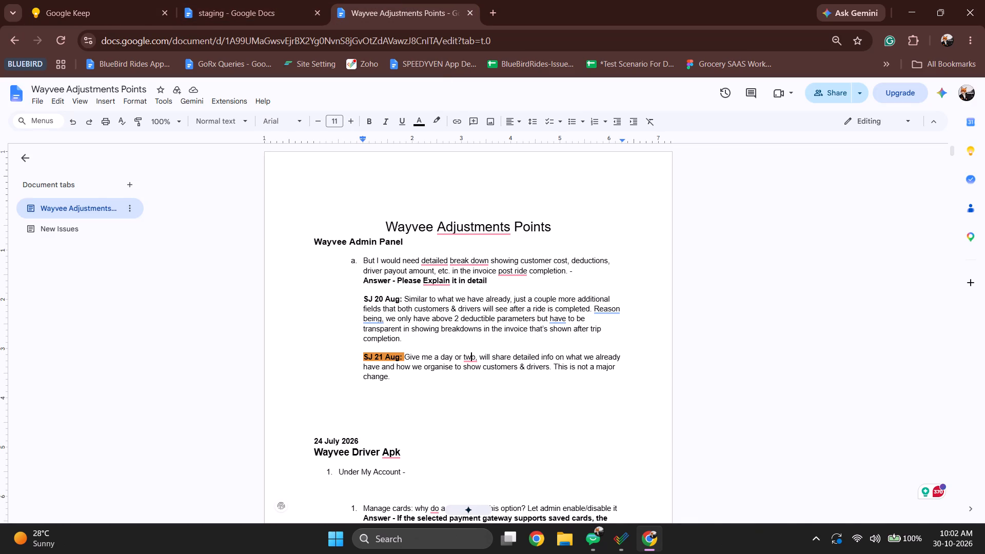
{"action": "left_click", "coordinate": [461, 255]}
{"action": "left_click", "coordinate": [246, 0]}
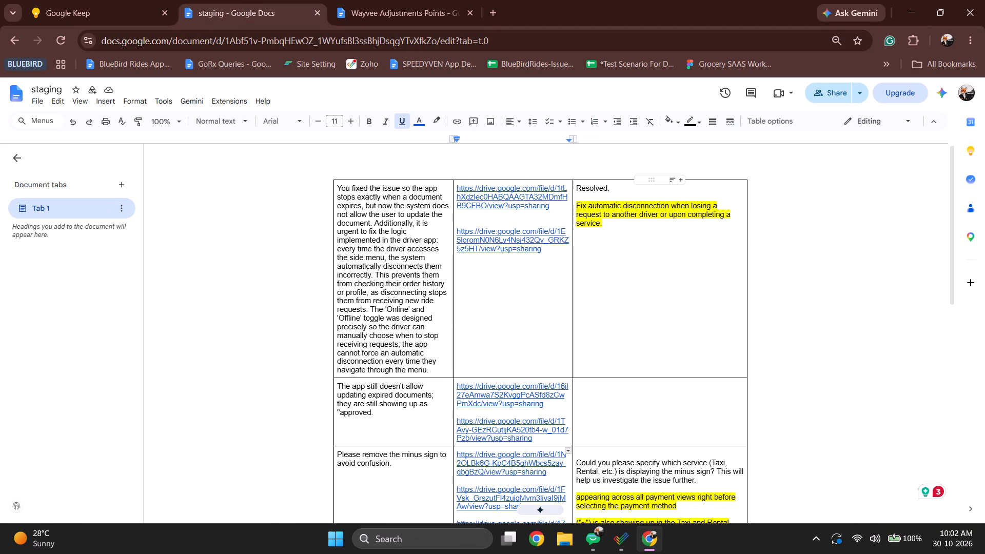
{"action": "scroll", "coordinate": [695, 396], "scroll_direction": "down", "scroll_amount": 2}
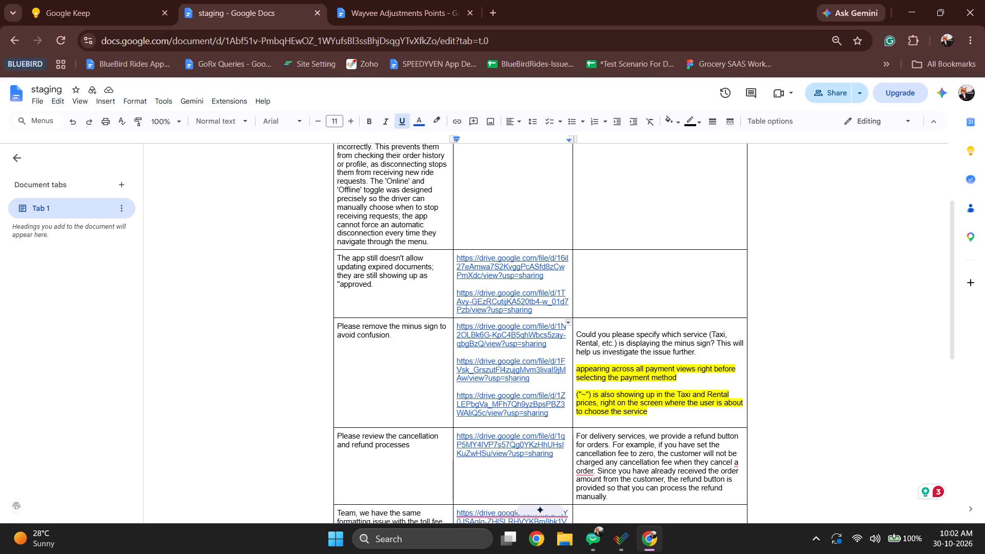
Switch to Zoho Projects with the BlueBird Rides task list.
{"action": "left_click", "coordinate": [624, 537]}
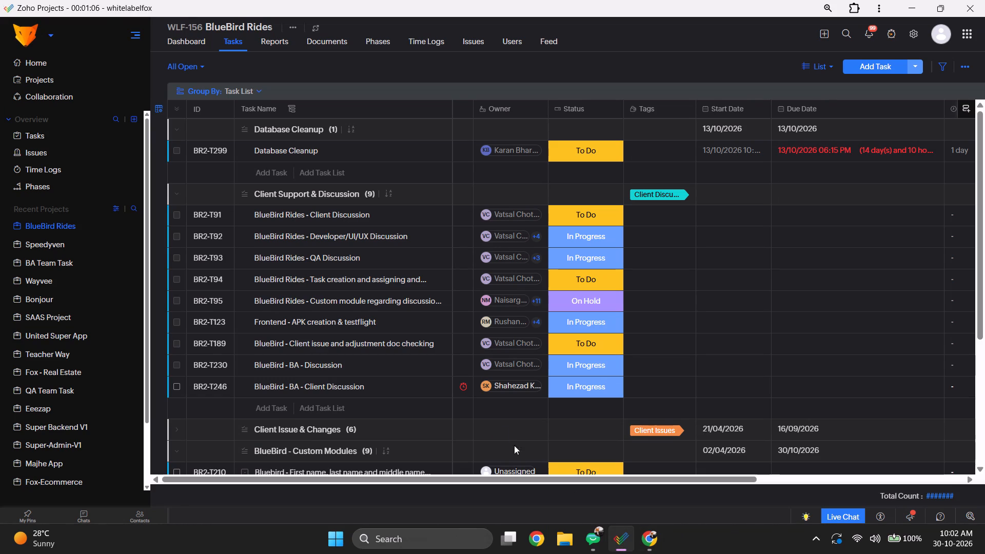
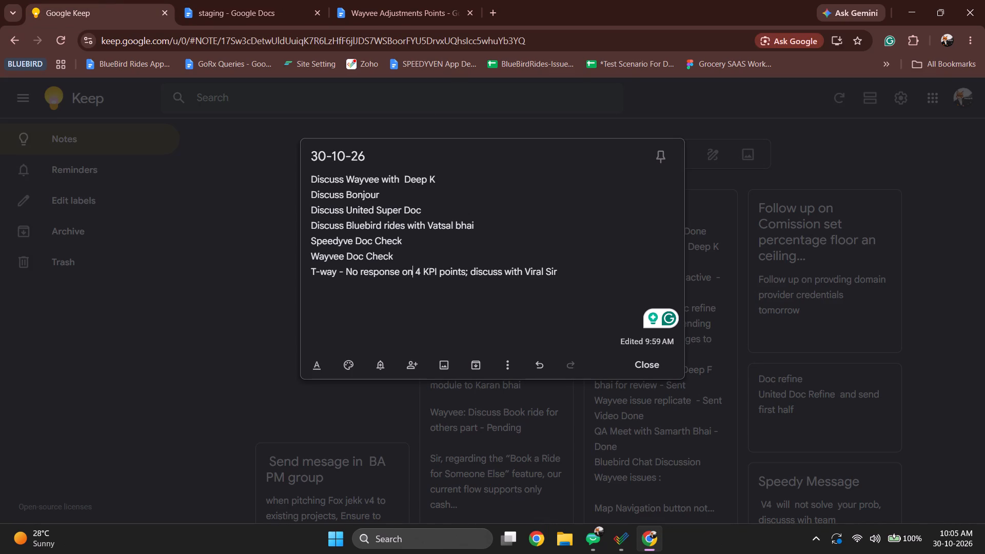
Check the T-way line in the note, and read the invoice breakdown point under Wayvee Admin Panel in the Wayvee Adjustments Points document.
{"action": "left_click", "coordinate": [494, 270]}
{"action": "left_click", "coordinate": [584, 272]}
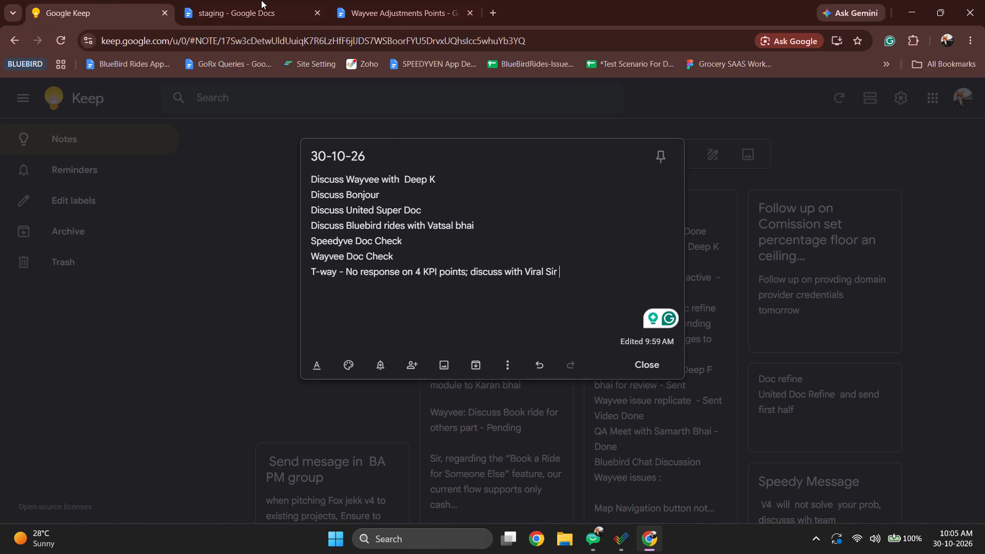
{"action": "left_click", "coordinate": [252, 0]}
{"action": "left_click", "coordinate": [330, 0]}
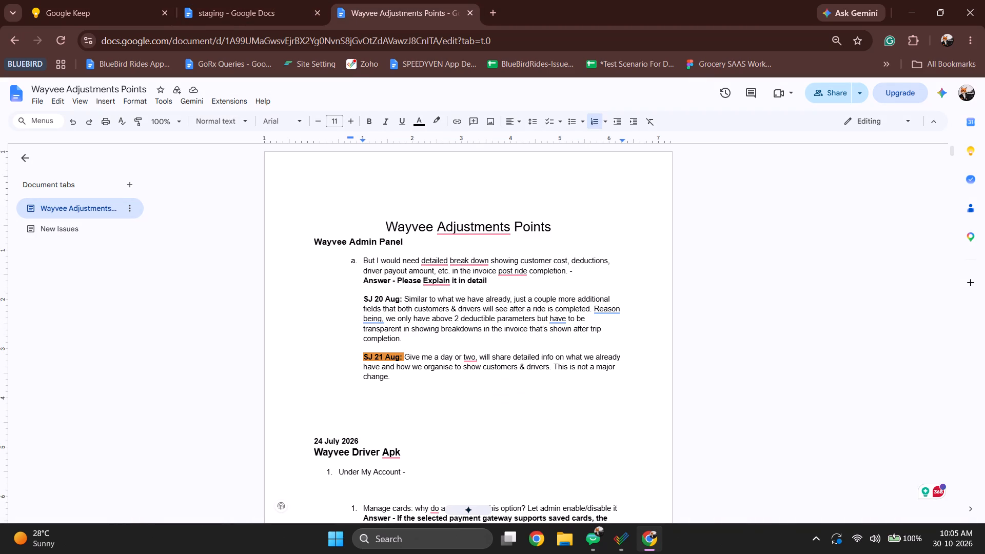
{"action": "left_click", "coordinate": [445, 255]}
{"action": "left_click", "coordinate": [472, 256]}
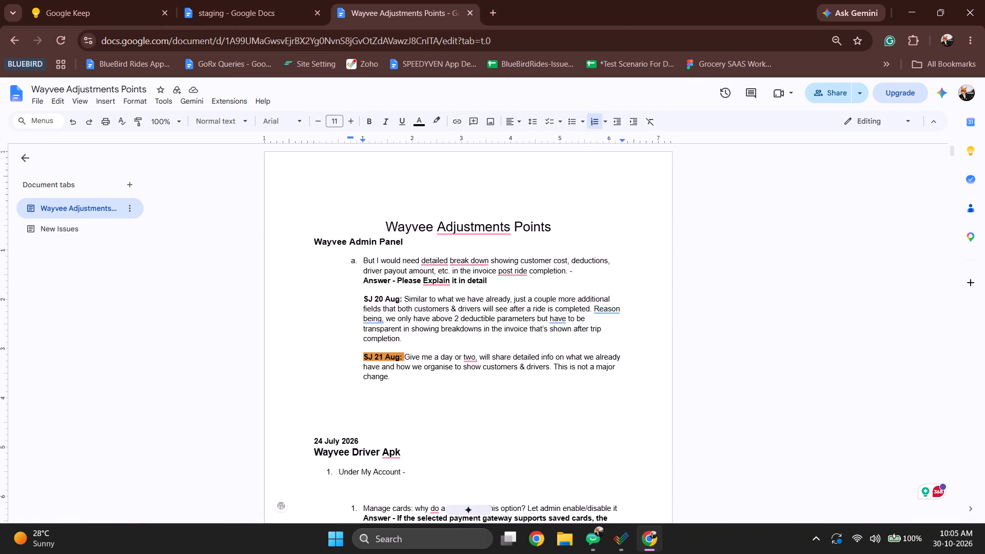
{"action": "left_click", "coordinate": [474, 222]}
{"action": "left_click", "coordinate": [598, 314]}
{"action": "left_click", "coordinate": [443, 260]}
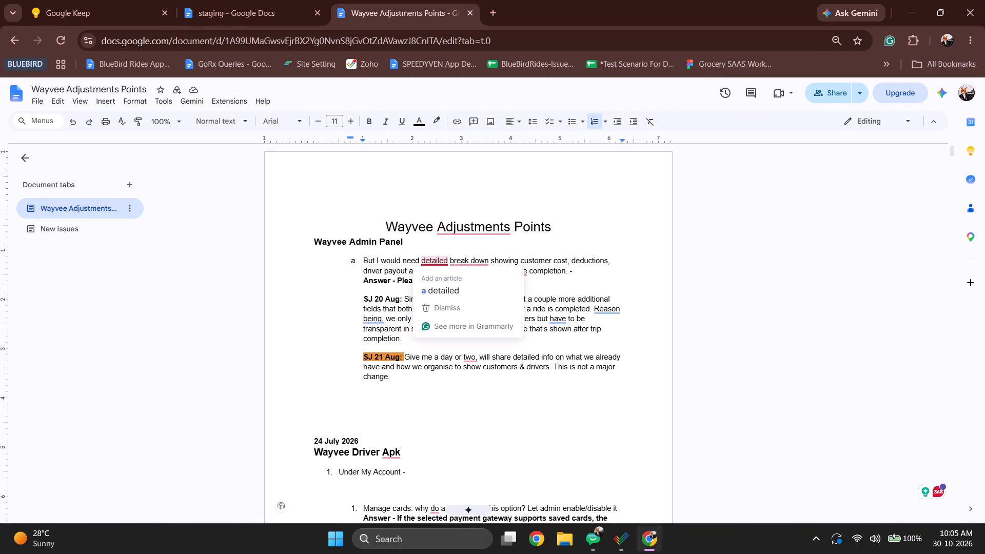
{"action": "left_click", "coordinate": [548, 279]}
{"action": "left_click", "coordinate": [517, 273]}
{"action": "left_click", "coordinate": [583, 262]}
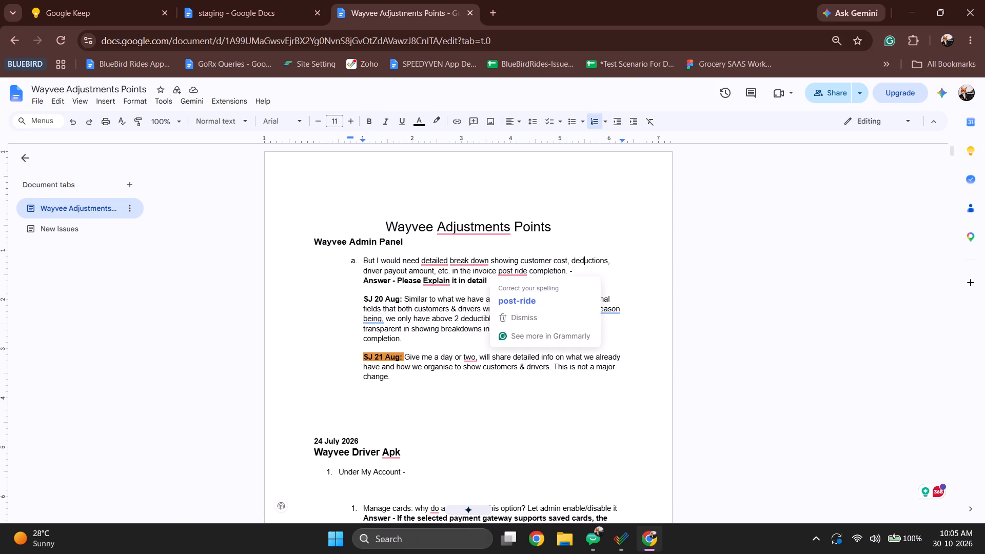
{"action": "left_click", "coordinate": [439, 282]}
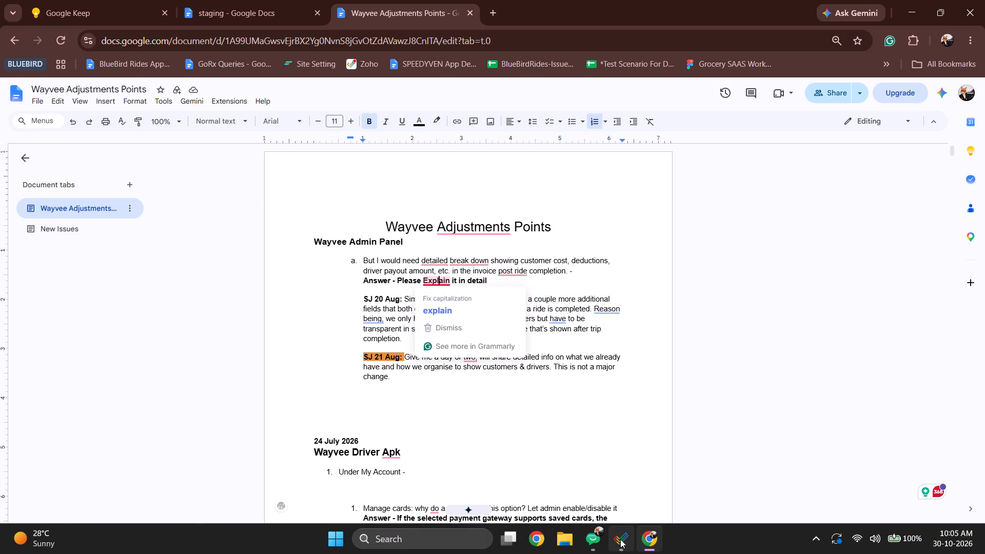
Switch to Zoho Projects with the BlueBird Rides task list.
{"action": "left_click", "coordinate": [620, 539]}
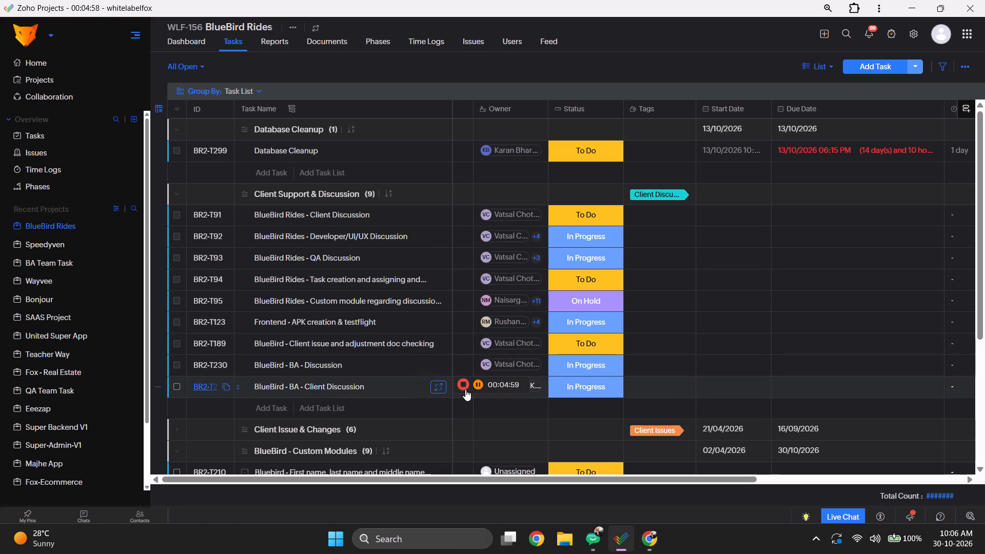
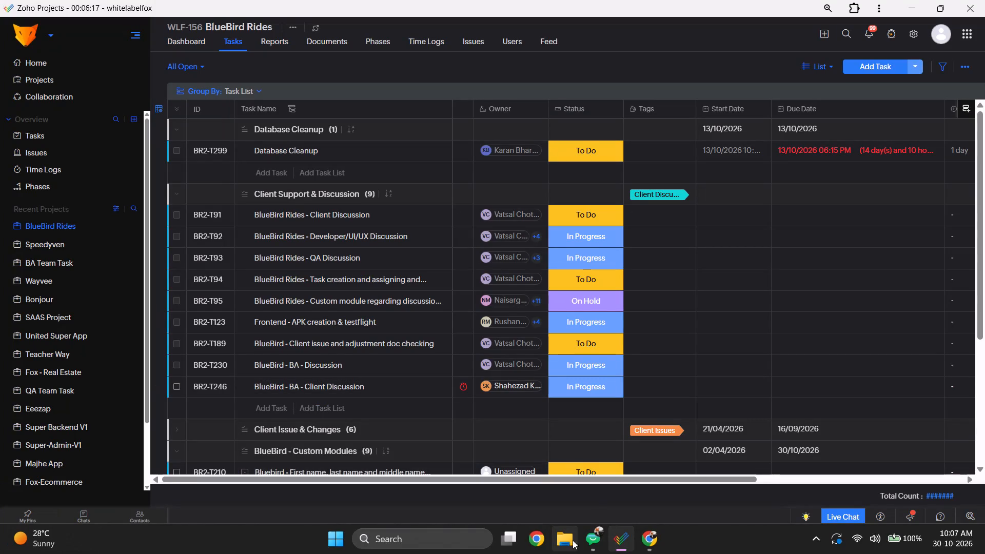
In the 30-10-26 Google Keep note, replace the dash after "T-way" with a colon.
{"action": "left_click", "coordinate": [649, 529]}
{"action": "left_click", "coordinate": [181, 0]}
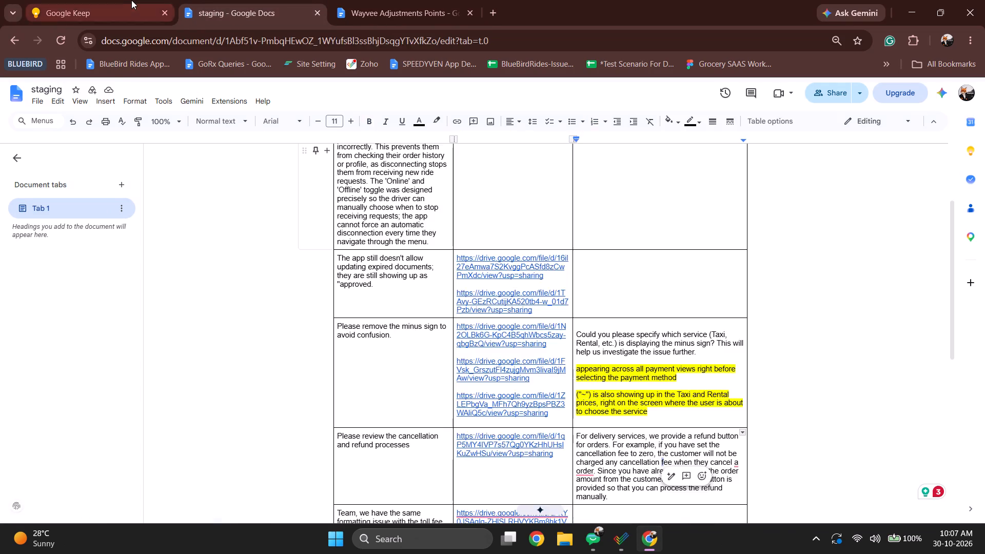
{"action": "left_click", "coordinate": [131, 0]}
{"action": "left_click", "coordinate": [381, 262]}
{"action": "left_click", "coordinate": [329, 279]}
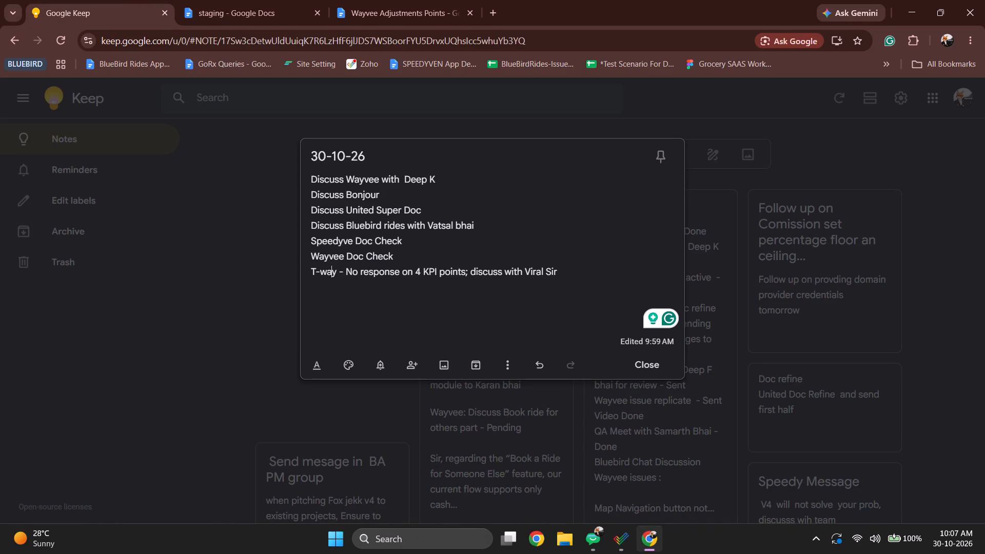
{"action": "left_click", "coordinate": [341, 274]}
{"action": "left_click", "coordinate": [343, 270]}
{"action": "key", "text": "BackSpace"}
{"action": "key", "text": "shift+colon"}
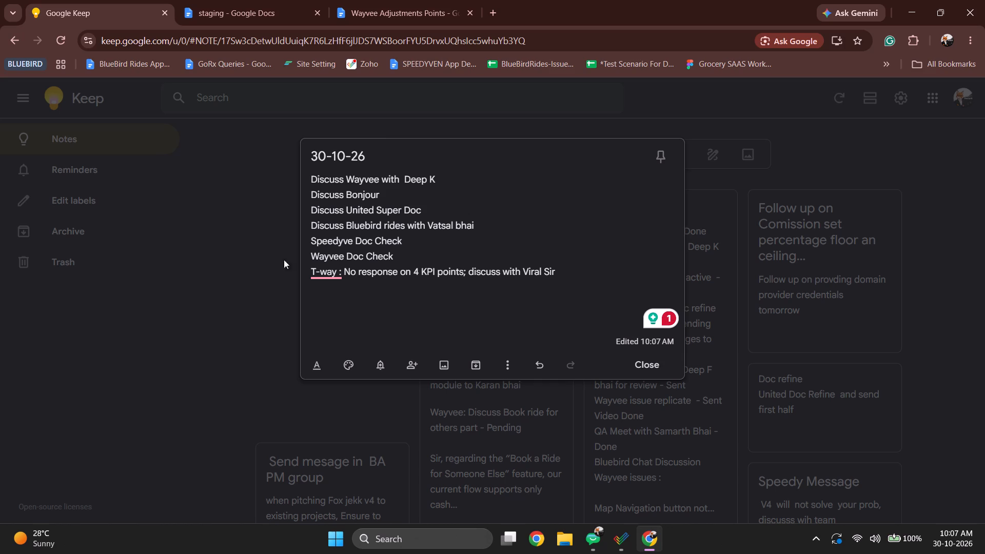
Switch back to Zoho Projects with the BlueBird Rides task list.
{"action": "left_click", "coordinate": [612, 529]}
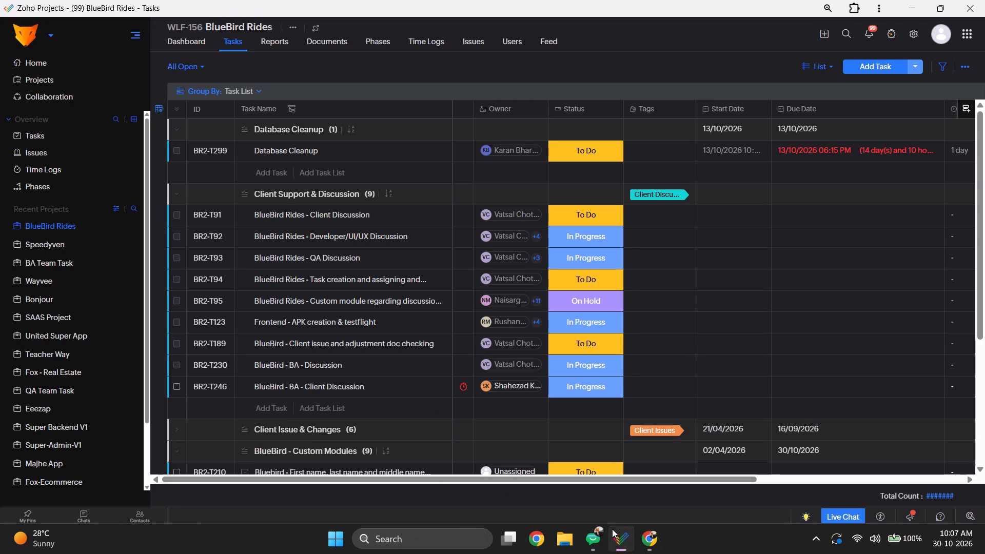
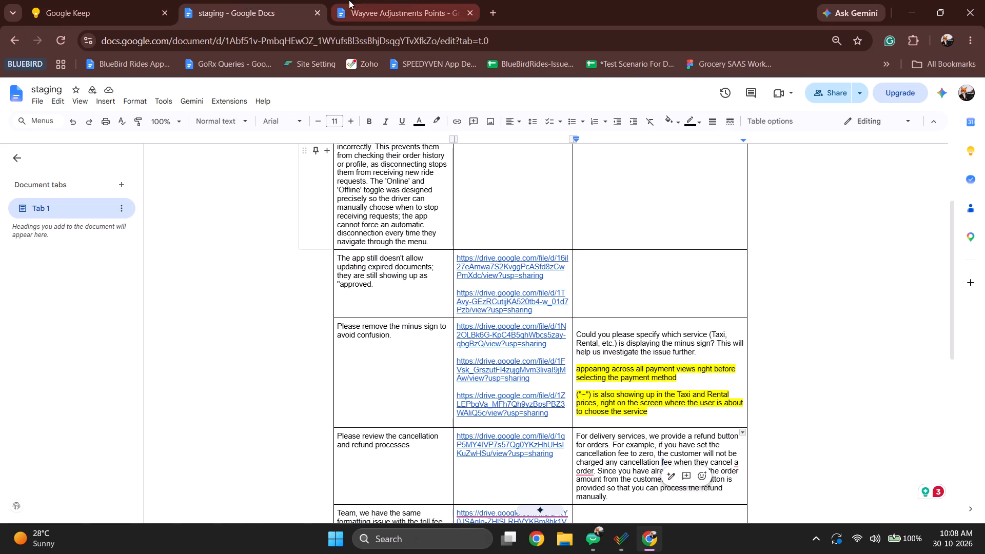
Open a new blank browser tab alongside the staging and Wayvee Adjustments Points documents.
{"action": "left_click", "coordinate": [497, 0]}
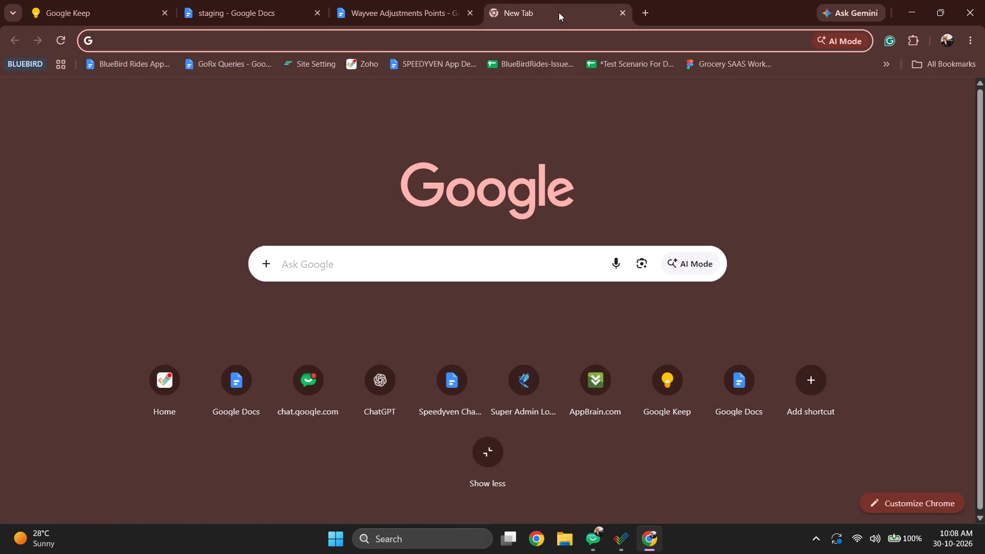
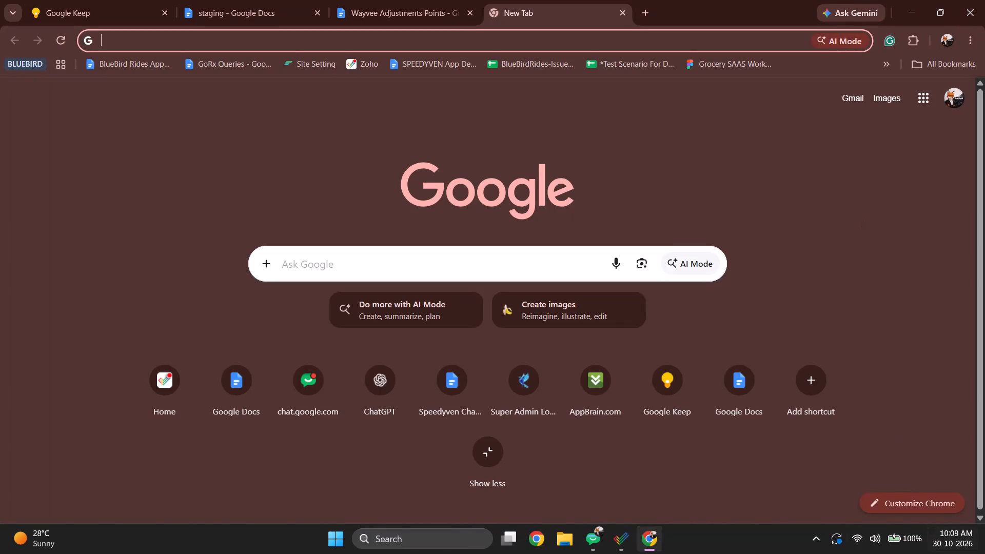
Return to the 30-10-26 note in Google Keep and append "- Done new issues" to the Speedyve Doc Check line.
{"action": "left_click", "coordinate": [612, 541]}
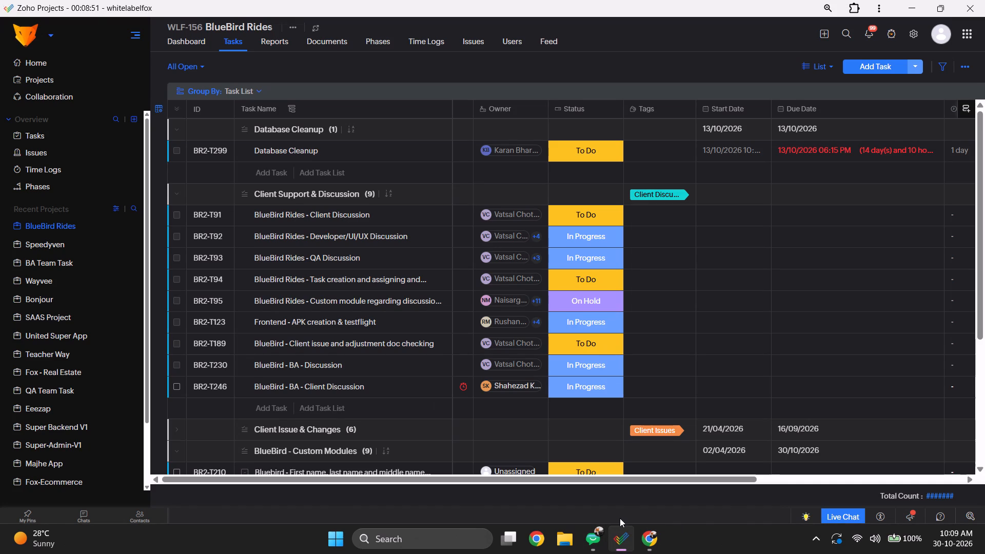
{"action": "left_click", "coordinate": [643, 525]}
{"action": "left_click", "coordinate": [411, 0]}
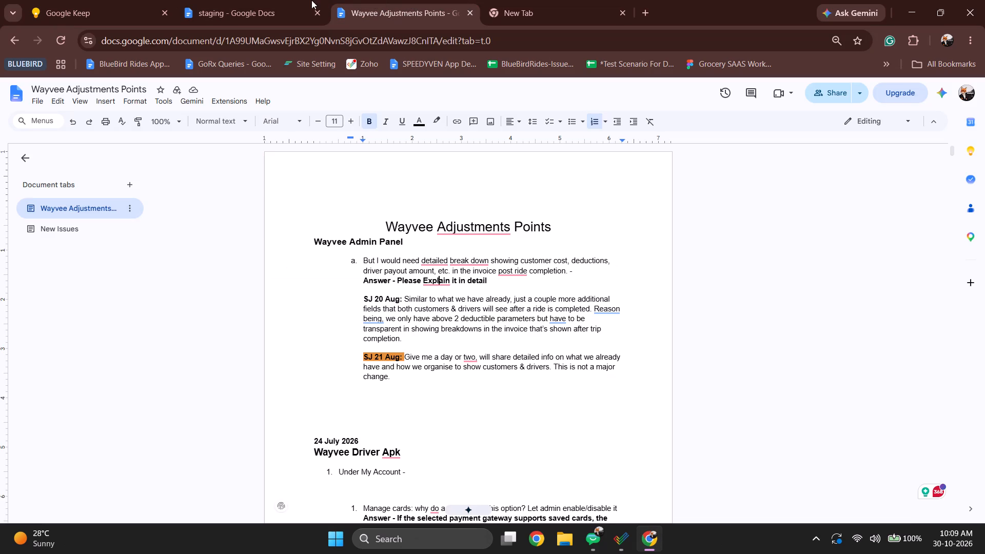
{"action": "left_click", "coordinate": [160, 0]}
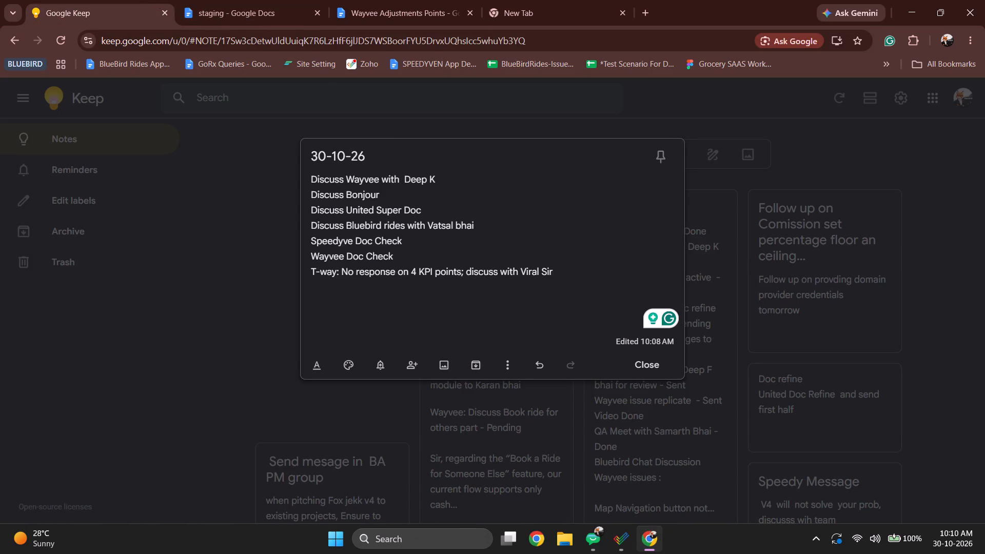
{"action": "left_click", "coordinate": [409, 259]}
{"action": "left_click", "coordinate": [425, 246]}
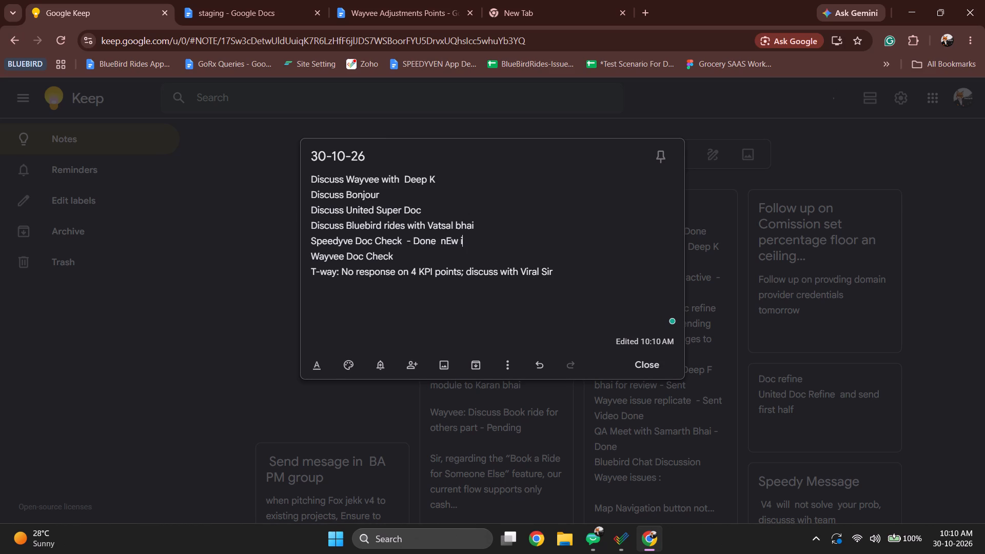
{"action": "key", "text": "BackSpace"}
{"action": "key", "text": "BackSpace"}
{"action": "key", "text": "BackSpace"}
{"action": "key", "text": "BackSpace"}
{"action": "key", "text": "BackSpace"}
{"action": "key", "text": "BackSpace"}
{"action": "key", "text": "BackSpace"}
{"action": "key", "text": "BackSpace"}
{"action": "key", "text": "BackSpace"}
{"action": "type", "text": "ew issues"}
{"action": "key", "text": "space"}
Append "- Chat reply" to the Wayvee Doc Check line of the 30-10-26 note.
{"action": "left_click", "coordinate": [417, 258]}
{"action": "key", "text": "space"}
{"action": "type", "text": "-"}
{"action": "key", "text": "space"}
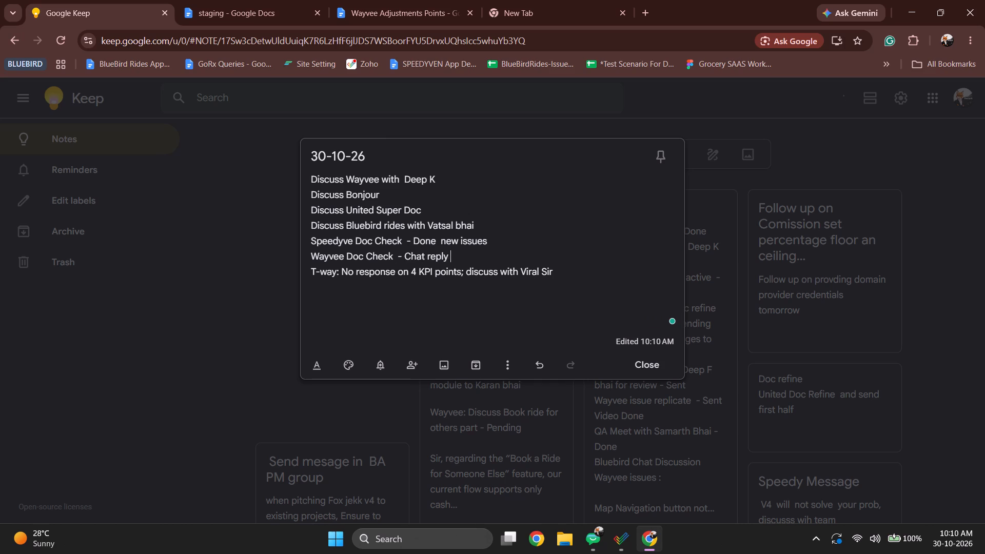
{"action": "left_click", "coordinate": [451, 206]}
{"action": "left_click", "coordinate": [426, 201]}
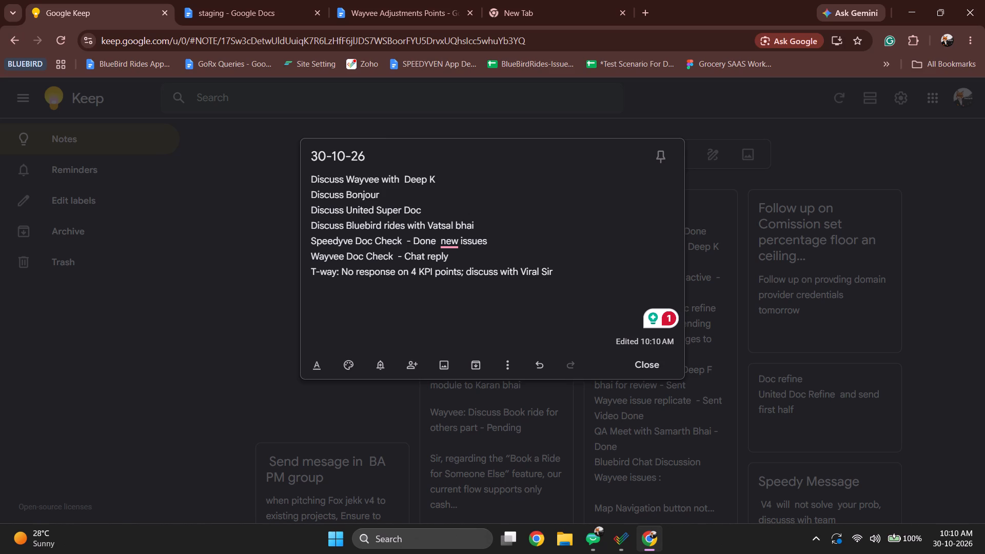
Apply the suggested punctuation correction on the Speedyve Doc Check line so it reads "Done; new issues".
{"action": "left_click", "coordinate": [453, 242]}
{"action": "left_click", "coordinate": [467, 282]}
{"action": "left_click", "coordinate": [513, 239]}
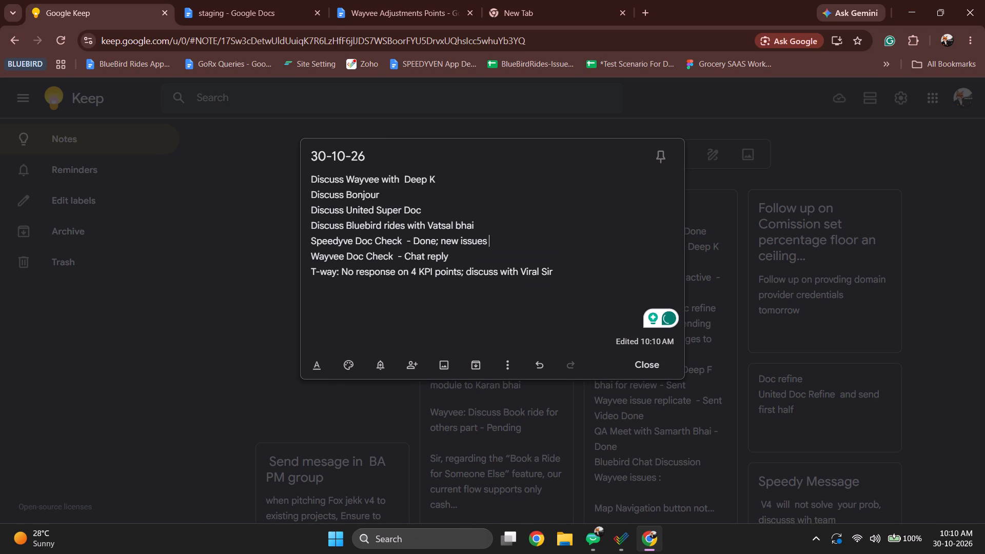
Append "- Pending , discuss no show fee module any ques" to the Discuss Bluebird rides line.
{"action": "left_click", "coordinate": [503, 229]}
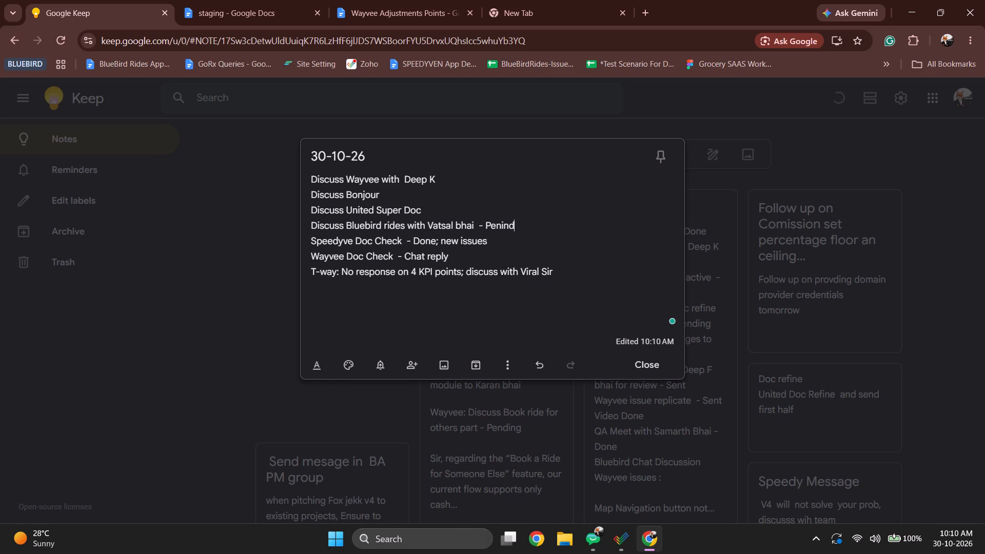
{"action": "key", "text": "BackSpace"}
{"action": "key", "text": "BackSpace"}
{"action": "key", "text": "BackSpace"}
{"action": "type", "text": "ding , discuss no whsoe fee mod"}
{"action": "key", "text": "BackSpace"}
{"action": "key", "text": "BackSpace"}
{"action": "key", "text": "BackSpace"}
{"action": "key", "text": "BackSpace"}
{"action": "key", "text": "BackSpace"}
{"action": "key", "text": "BackSpace"}
{"action": "key", "text": "BackSpace"}
{"action": "key", "text": "BackSpace"}
{"action": "key", "text": "BackSpace"}
{"action": "key", "text": "BackSpace"}
{"action": "key", "text": "BackSpace"}
{"action": "key", "text": "BackSpace"}
{"action": "key", "text": "BackSpace"}
{"action": "key", "text": "BackSpace"}
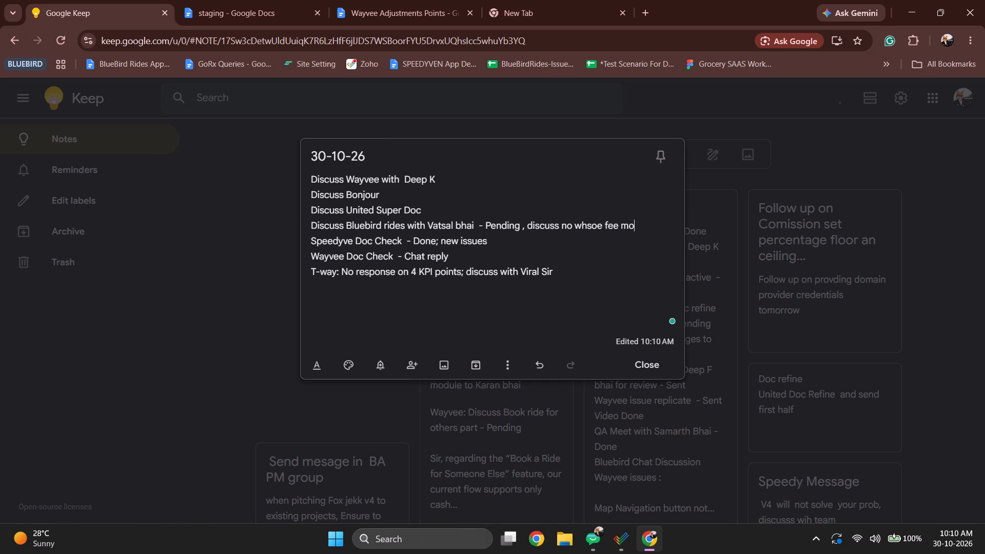
{"action": "key", "text": "space"}
{"action": "type", "text": "show fee moduel wue"}
{"action": "key", "text": "BackSpace"}
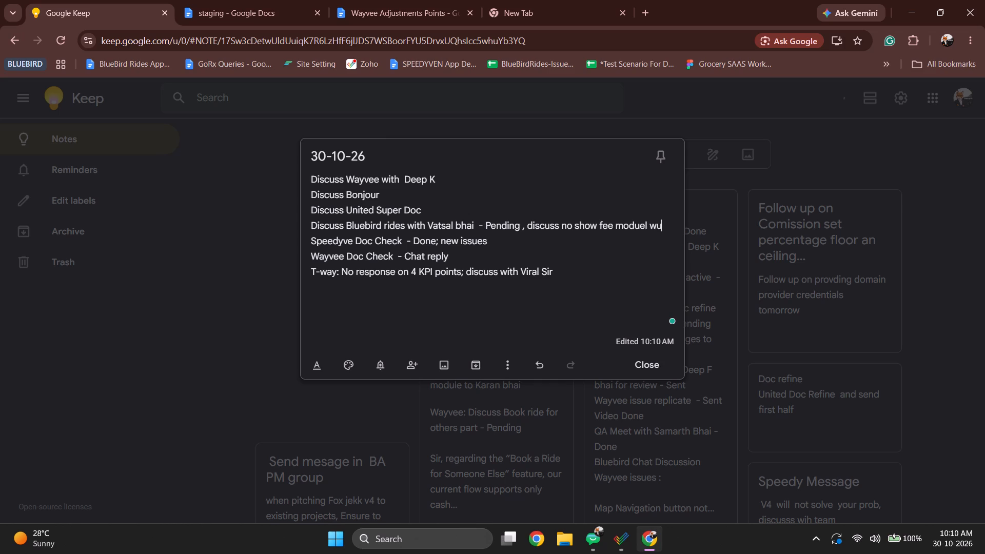
{"action": "key", "text": "BackSpace"}
{"action": "key", "text": "BackSpace"}
{"action": "key", "text": "BackSpace"}
{"action": "key", "text": "BackSpace"}
{"action": "key", "text": "BackSpace"}
{"action": "key", "text": "BackSpace"}
{"action": "type", "text": "ule any ques"}
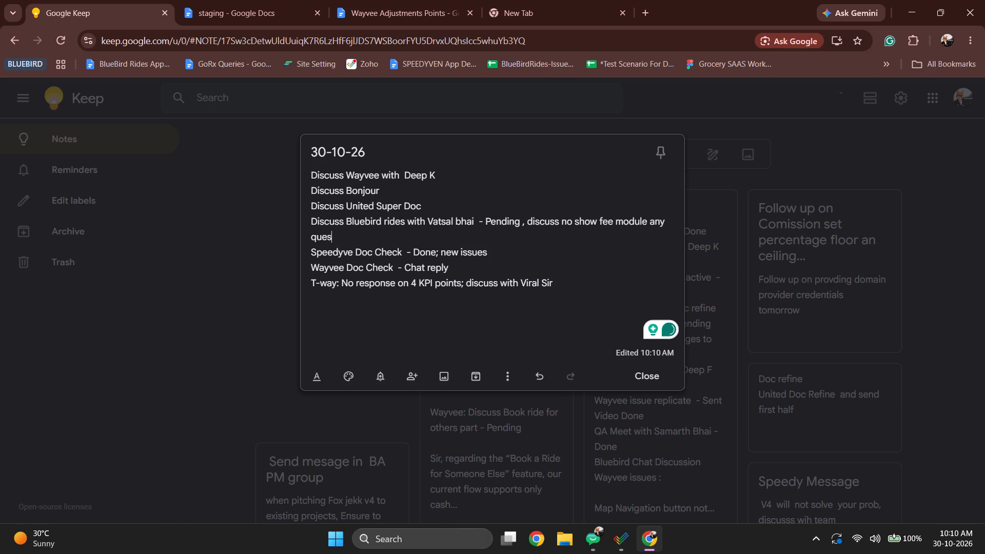
Add a trailing dash for a status to the Discuss Wayvee, Discuss Bonjour, Discuss United Super Doc and T-way lines.
{"action": "left_click", "coordinate": [523, 195]}
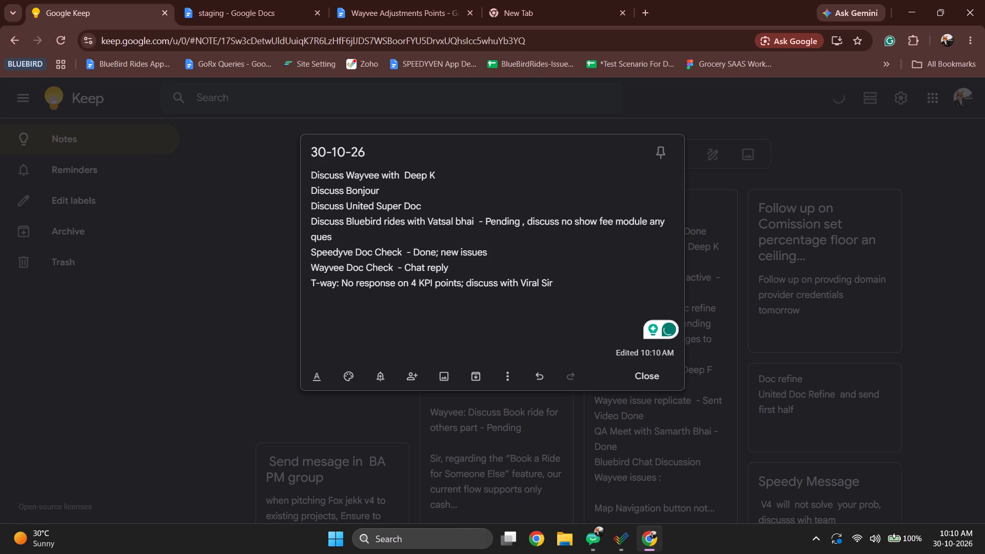
{"action": "left_click", "coordinate": [494, 174]}
{"action": "key", "text": "space"}
{"action": "type", "text": "-"}
{"action": "key", "text": "space"}
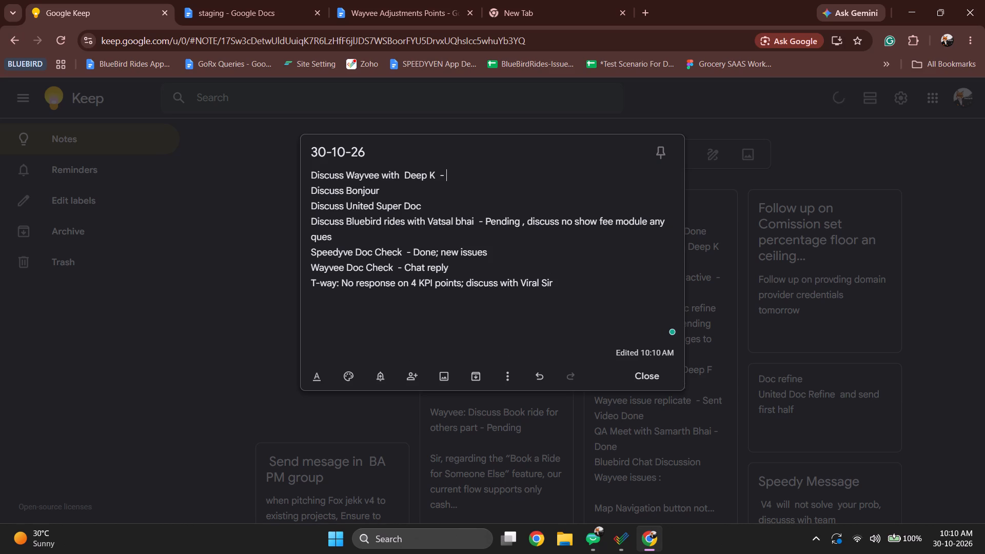
{"action": "key", "text": "Down"}
{"action": "key", "text": "space"}
{"action": "type", "text": "-"}
{"action": "key", "text": "space"}
{"action": "left_click_drag", "start_coordinate": [446, 200], "coordinate": [445, 215]}
{"action": "left_click", "coordinate": [439, 206]}
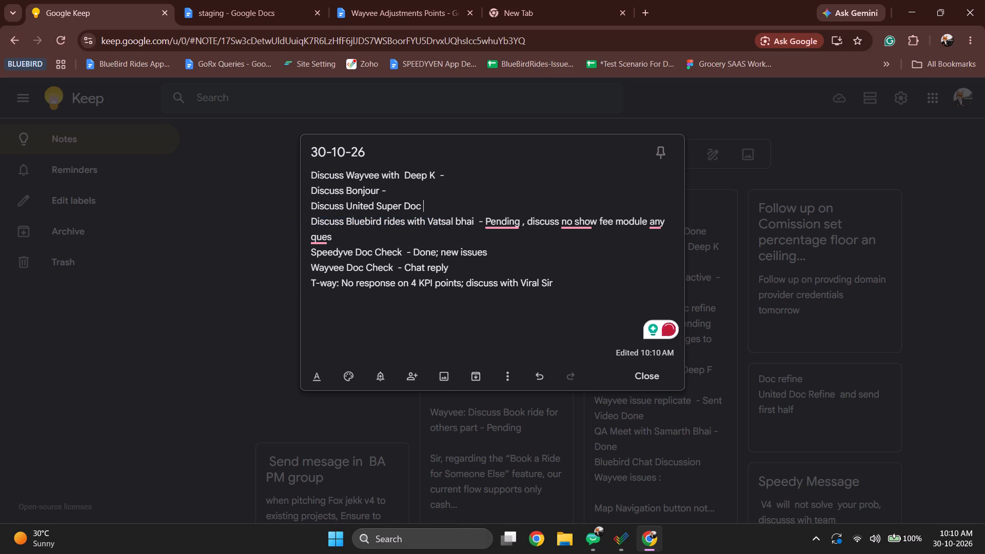
{"action": "type", "text": "-"}
{"action": "key", "text": "space"}
{"action": "left_click", "coordinate": [586, 285]}
{"action": "type", "text": "-"}
{"action": "key", "text": "space"}
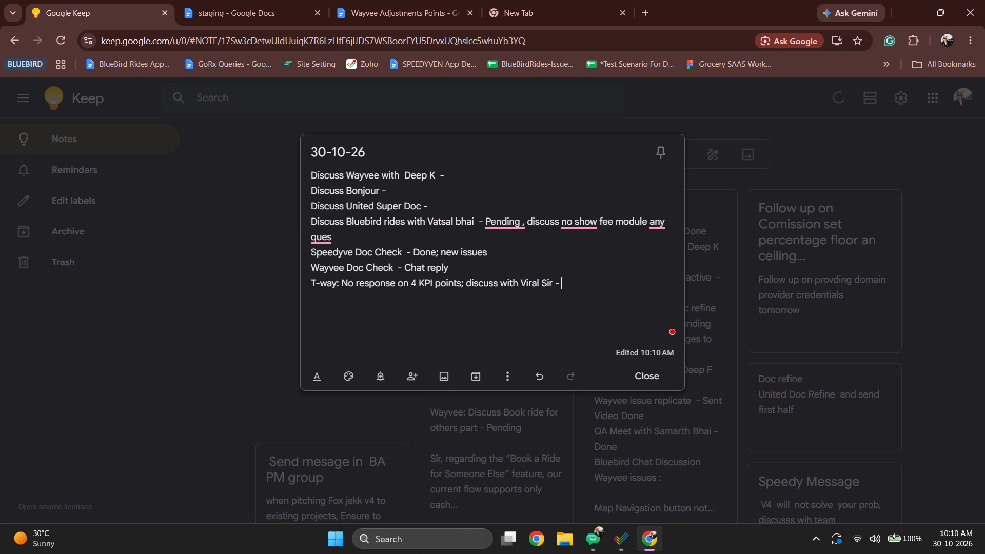
In Zoho Projects' BA Team Task, start the BA Training - Exercises timer, stopping and logging the running BlueBird - BA - Client Discussion timer.
{"action": "left_click", "coordinate": [623, 544]}
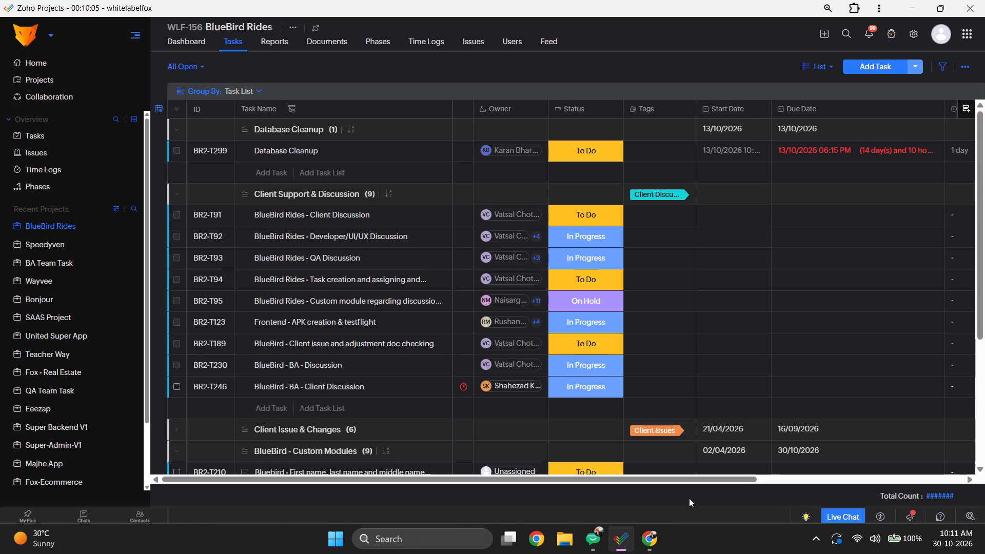
{"action": "key", "text": "alt+Tab"}
{"action": "key", "text": "alt+Tab"}
{"action": "left_click", "coordinate": [60, 360]}
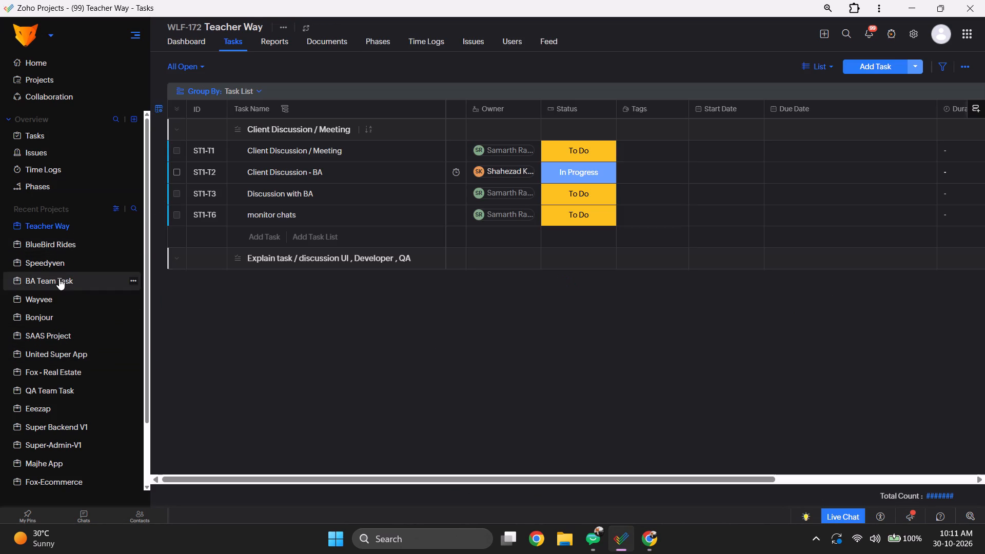
{"action": "left_click", "coordinate": [49, 286]}
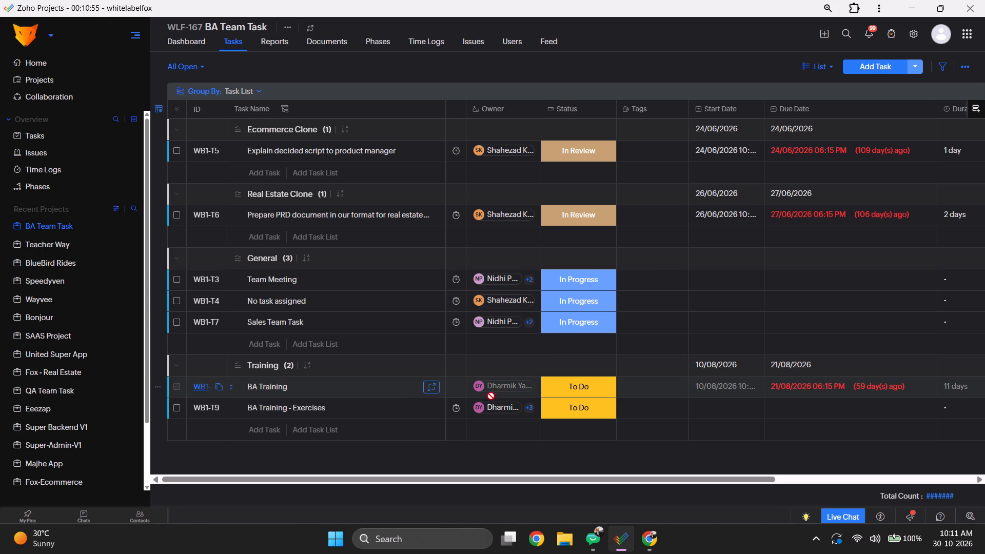
{"action": "left_click", "coordinate": [452, 406]}
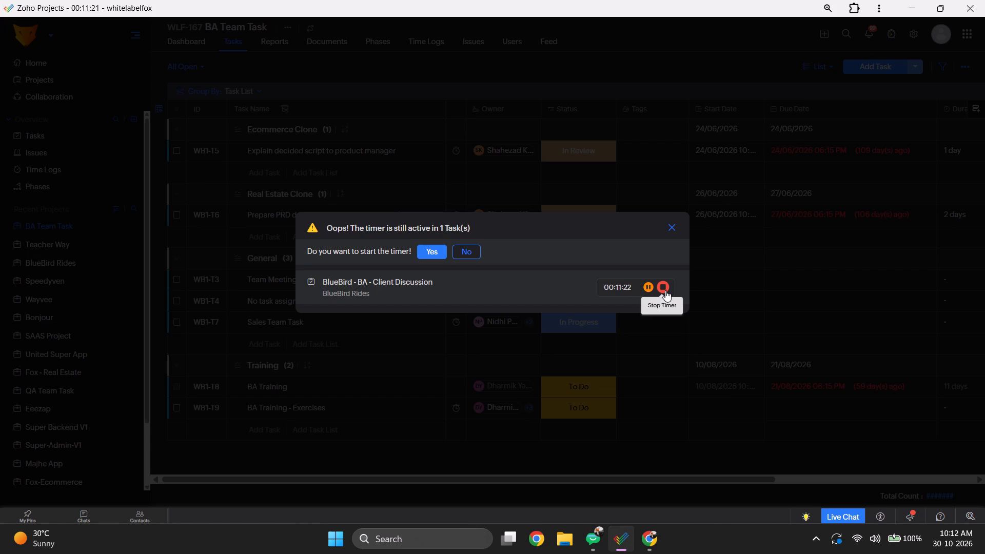
{"action": "left_click", "coordinate": [665, 290]}
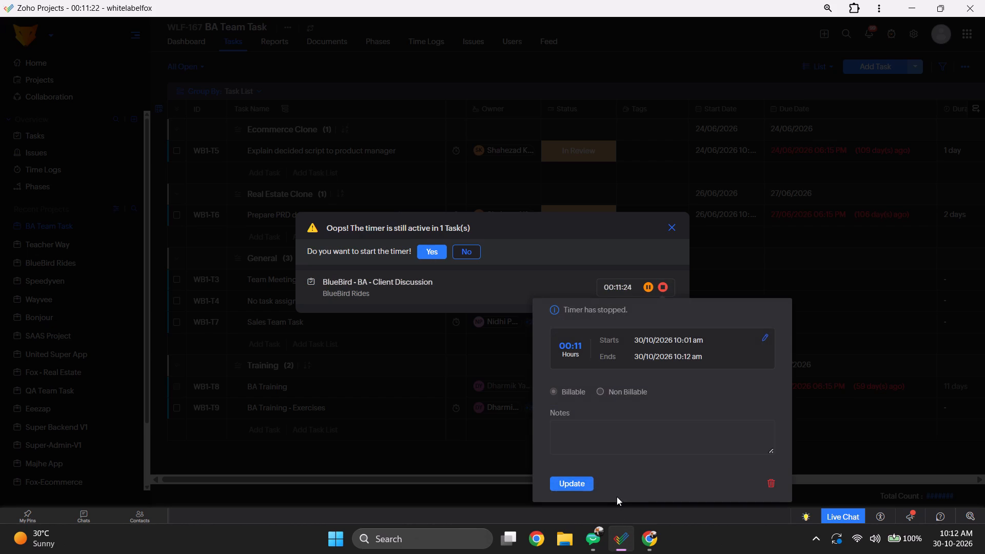
{"action": "left_click", "coordinate": [581, 444]}
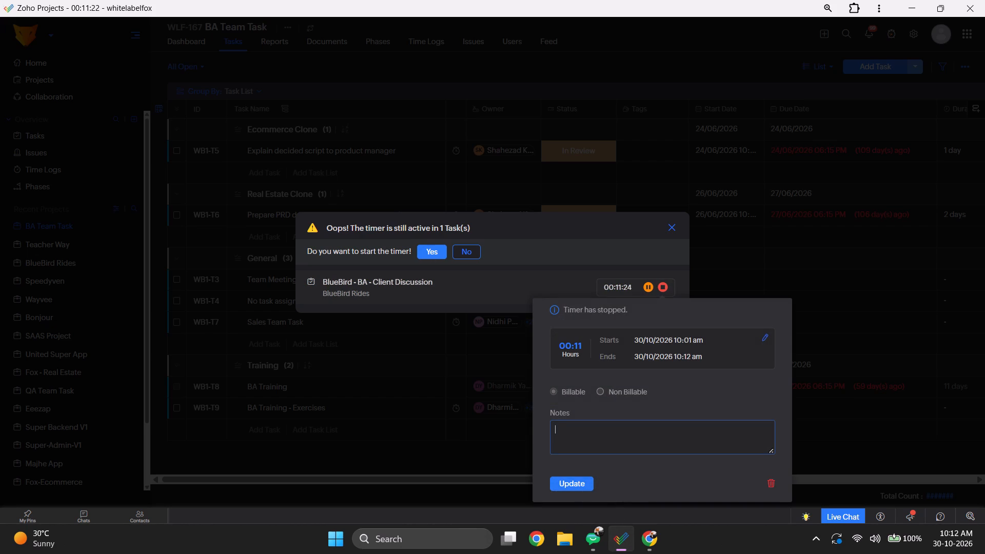
{"action": "left_click", "coordinate": [578, 488]}
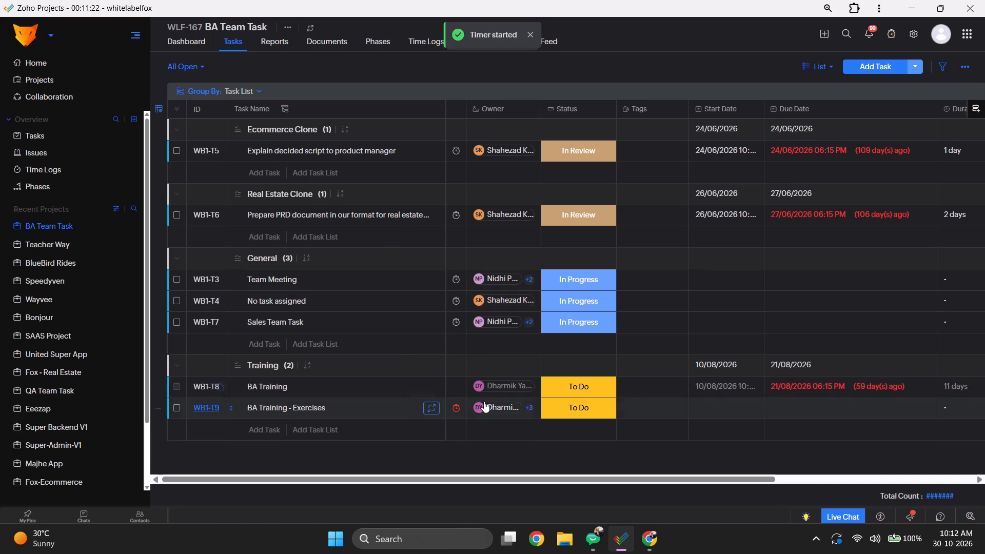
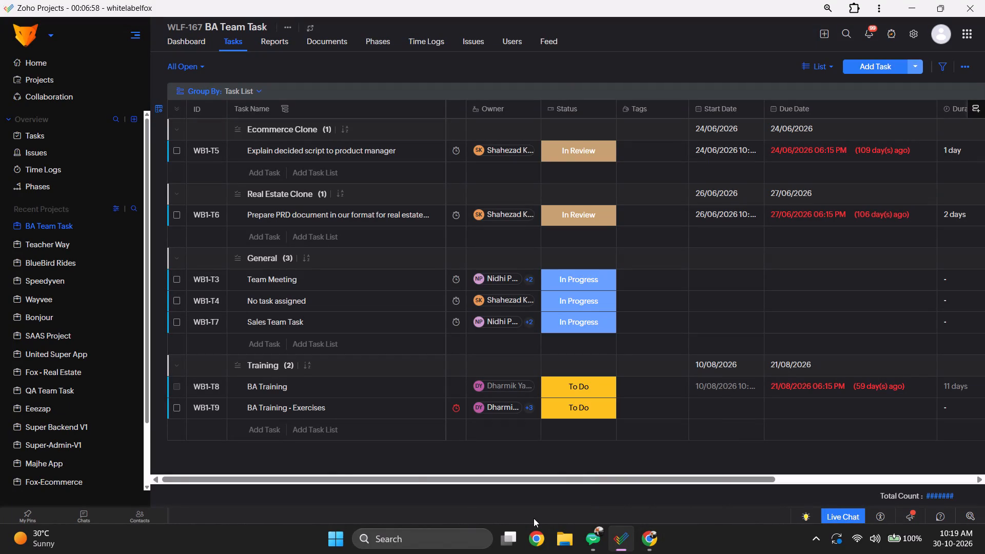
Switch from Zoho Projects to the Chrome browser window and bring up the staging document in Google Docs.
{"action": "left_click", "coordinate": [639, 545]}
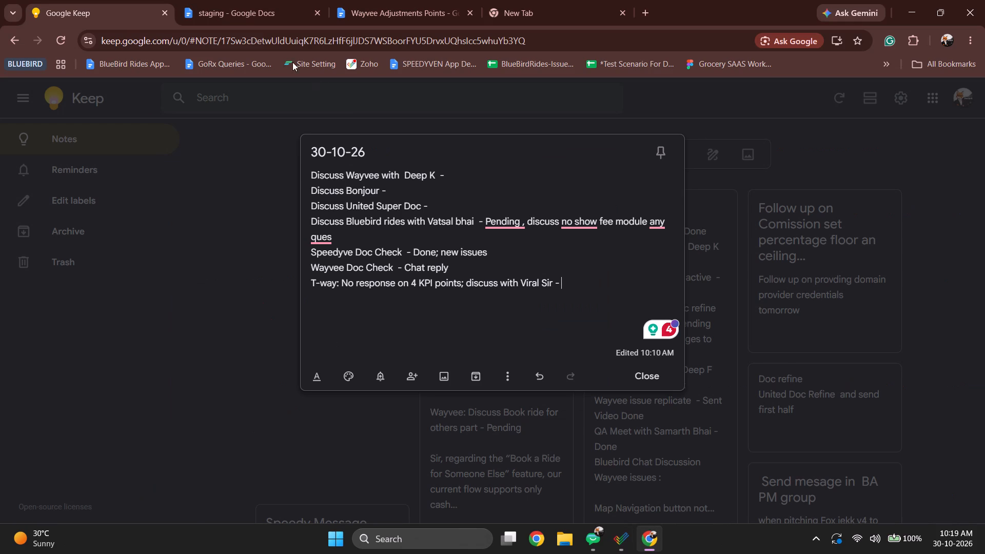
{"action": "left_click", "coordinate": [252, 3]}
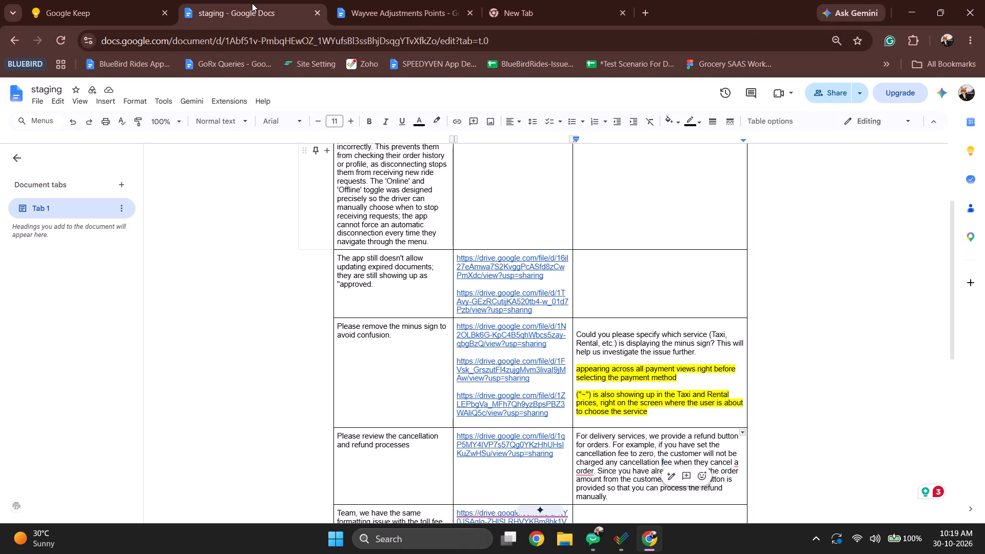
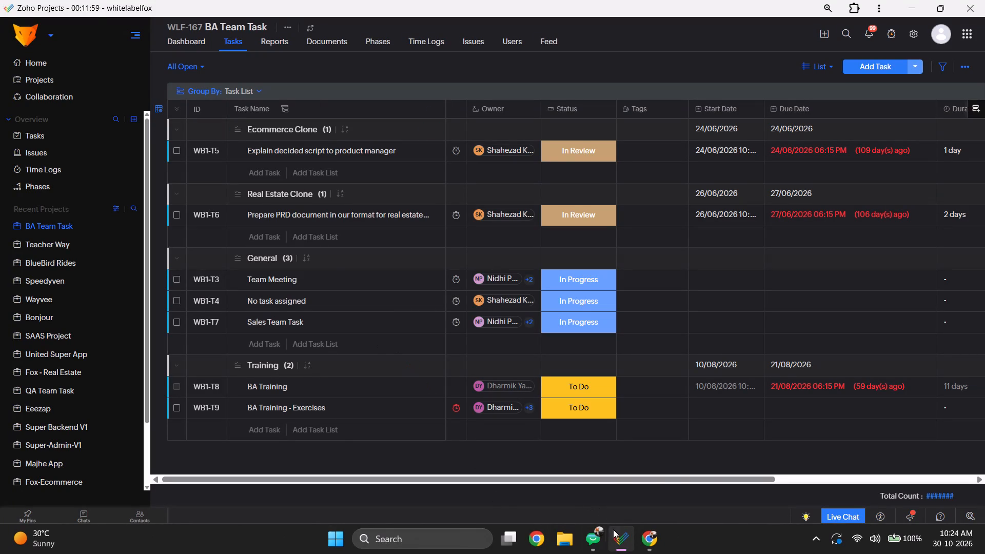
Switch to the staging document in Chrome and review the table rows around the cancellation and refund processes reply.
{"action": "left_click", "coordinate": [668, 549]}
{"action": "left_click", "coordinate": [654, 543]}
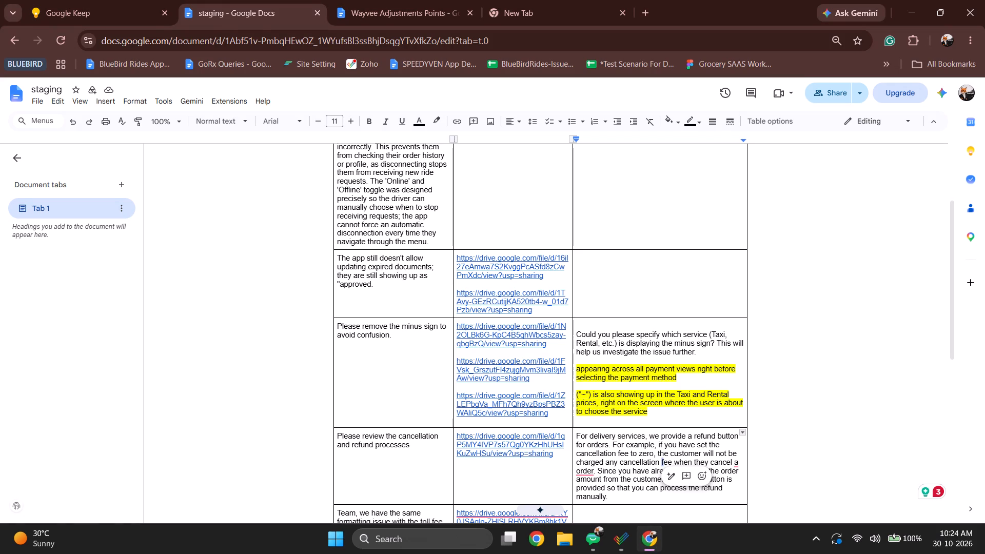
{"action": "left_click", "coordinate": [586, 469]}
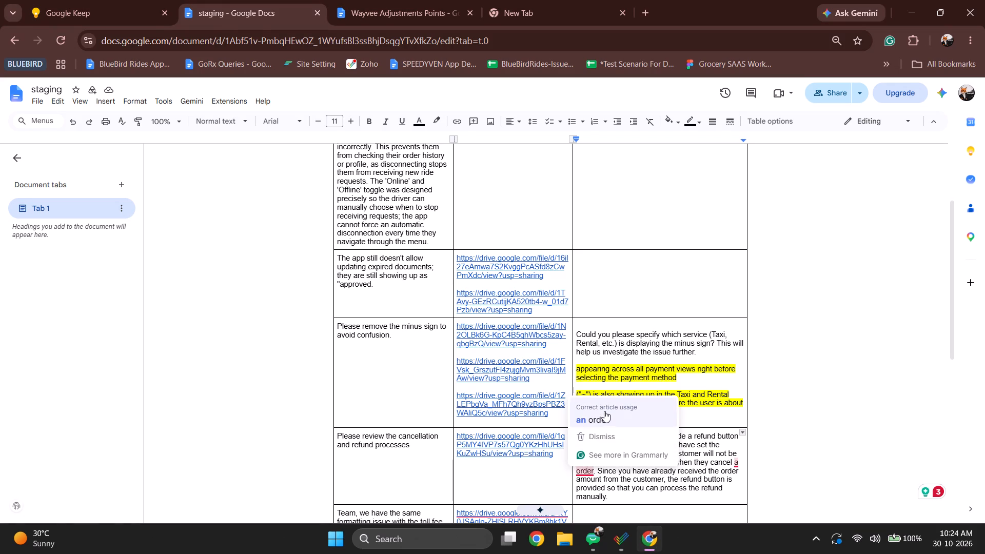
{"action": "left_click", "coordinate": [835, 438]}
{"action": "scroll", "coordinate": [835, 438], "scroll_direction": "down", "scroll_amount": 1}
{"action": "scroll", "coordinate": [835, 438], "scroll_direction": "up", "scroll_amount": 1}
{"action": "scroll", "coordinate": [835, 438], "scroll_direction": "down", "scroll_amount": 1}
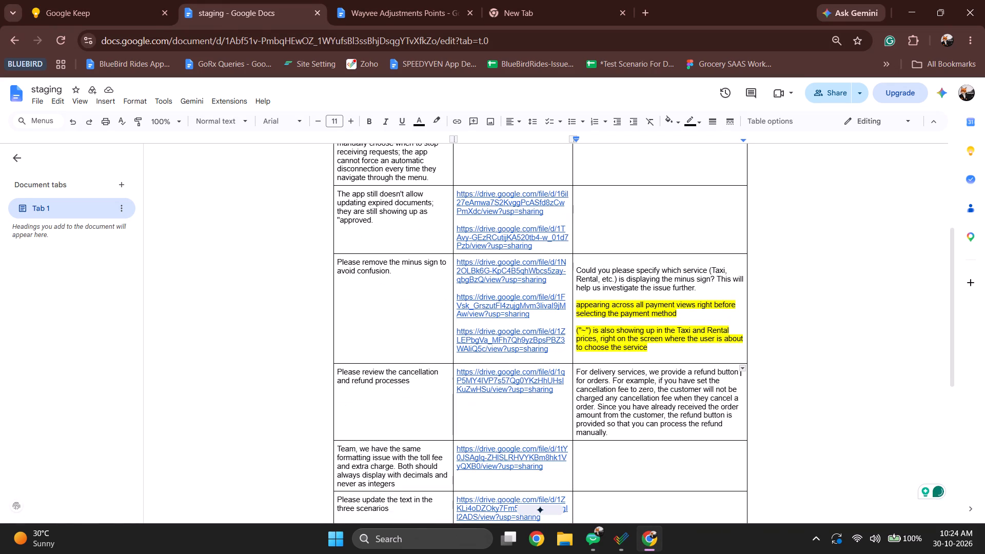
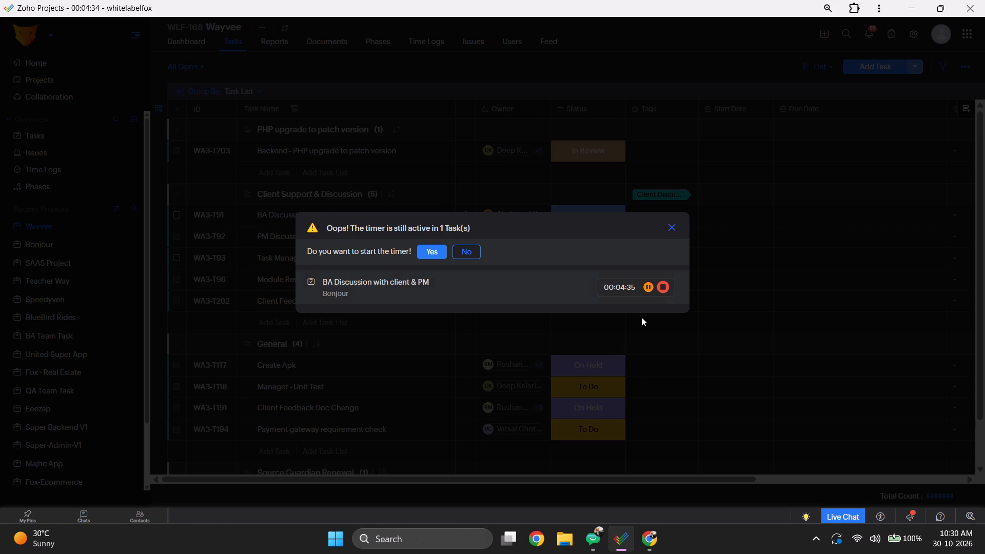
Save the billable time log for the stopped timer on Bonjour's BA Discussion with client & PM task.
{"action": "left_click", "coordinate": [555, 482]}
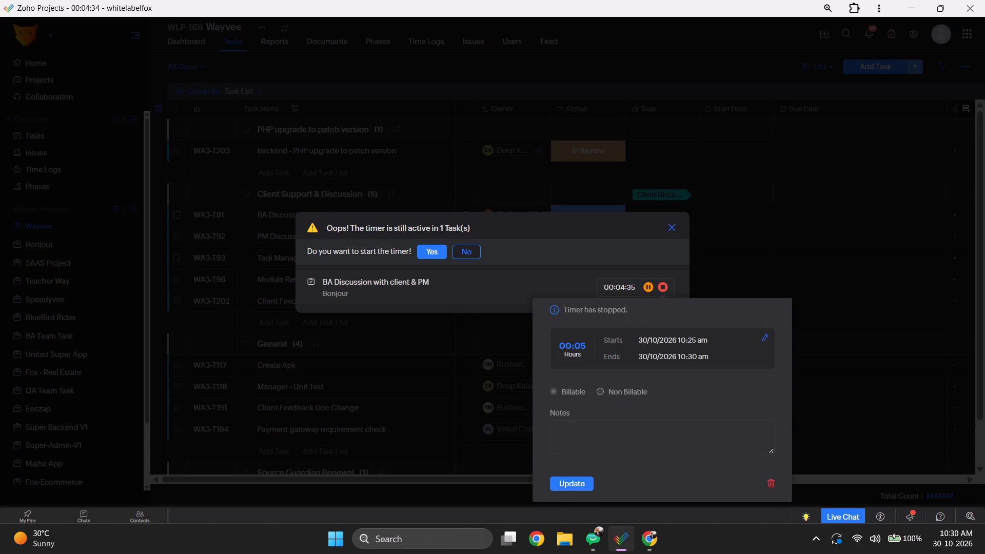
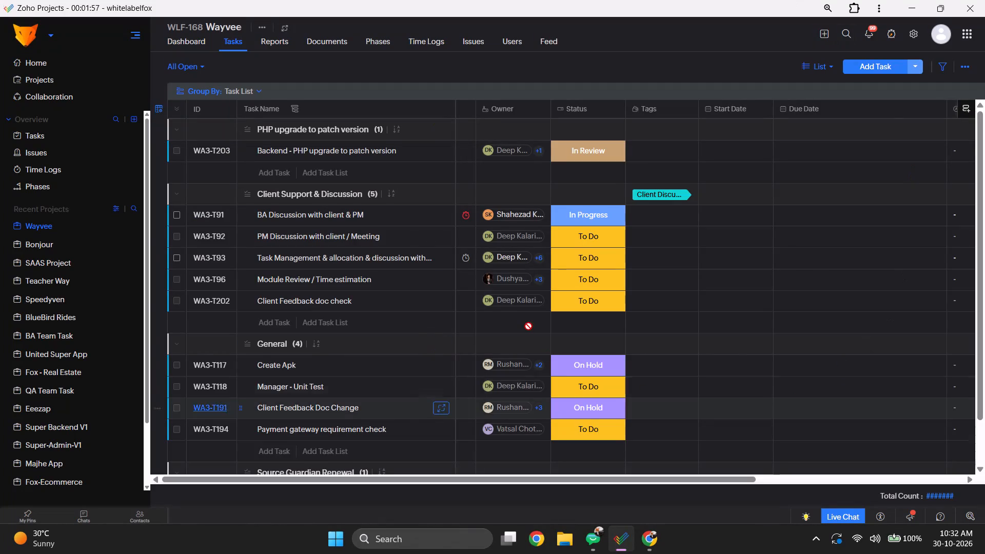
Switch to Chrome and open the Speedyven staging Super Admin page, staging.speedyven.com/admin/login, in the empty New Tab.
{"action": "left_click", "coordinate": [653, 536]}
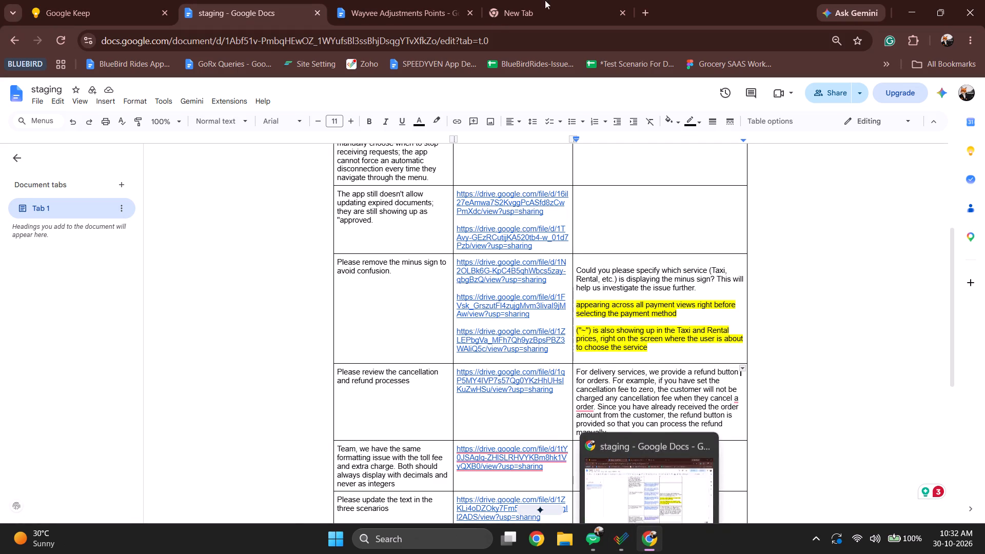
{"action": "left_click", "coordinate": [308, 0]}
{"action": "left_click", "coordinate": [384, 0]}
{"action": "left_click", "coordinate": [494, 0]}
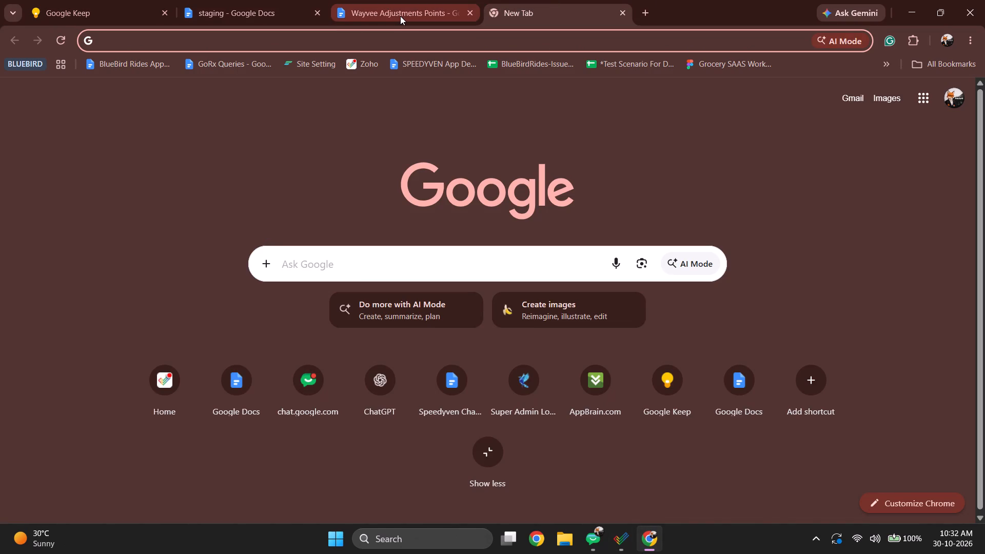
{"action": "type", "text": "st"}
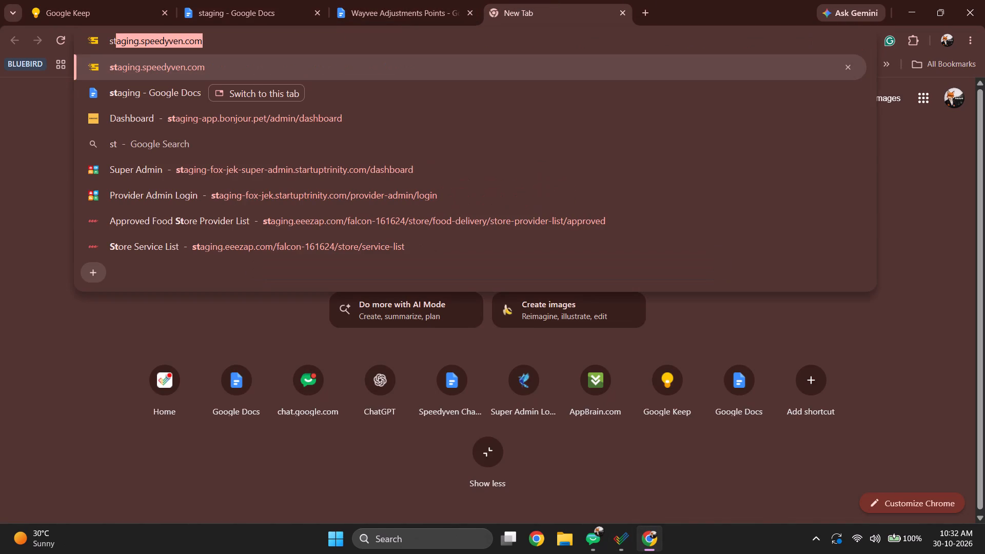
{"action": "key", "text": "Down"}
{"action": "key", "text": "Up"}
{"action": "key", "text": "Right"}
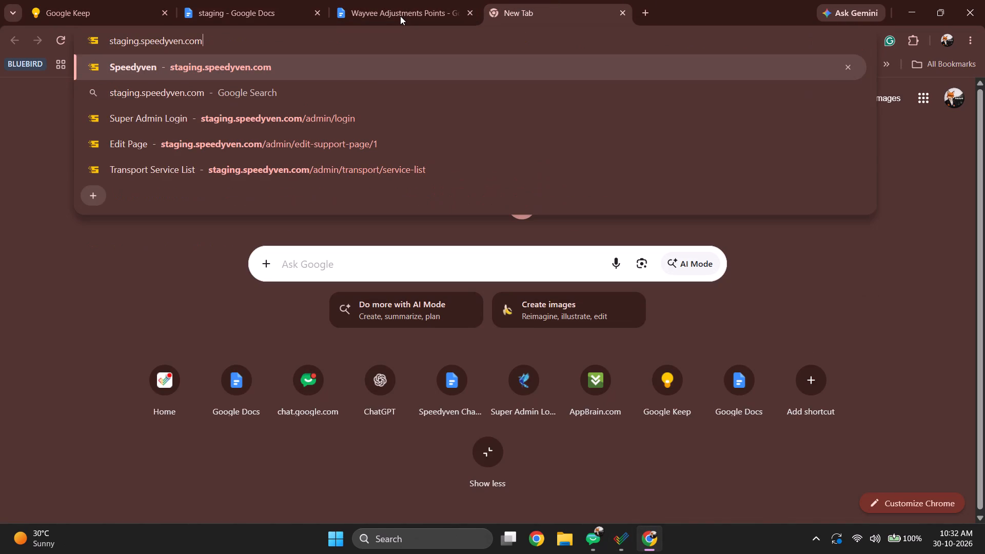
{"action": "key", "text": "slash"}
{"action": "key", "text": "Down"}
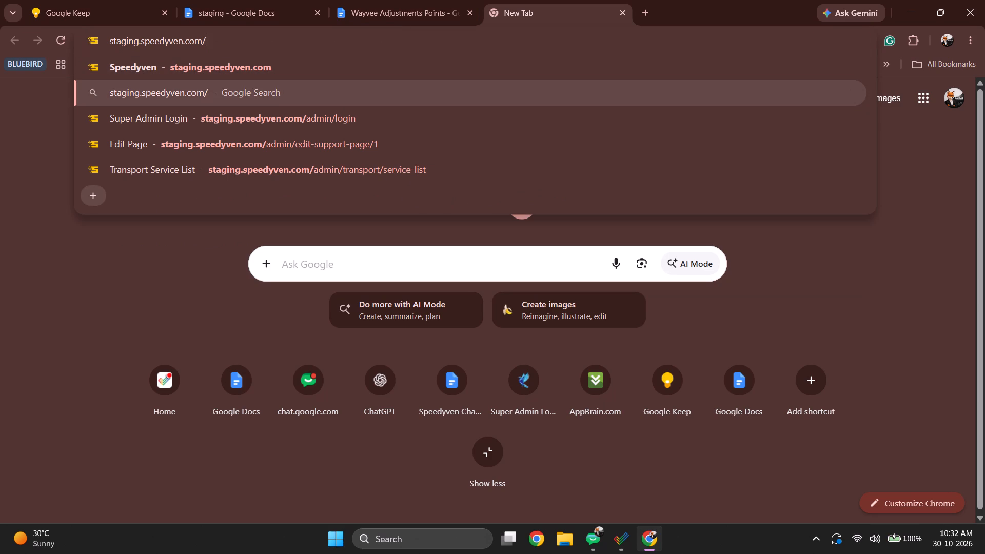
{"action": "key", "text": "Down"}
{"action": "key", "text": "Down"}
{"action": "key", "text": "Up"}
{"action": "key", "text": "Return"}
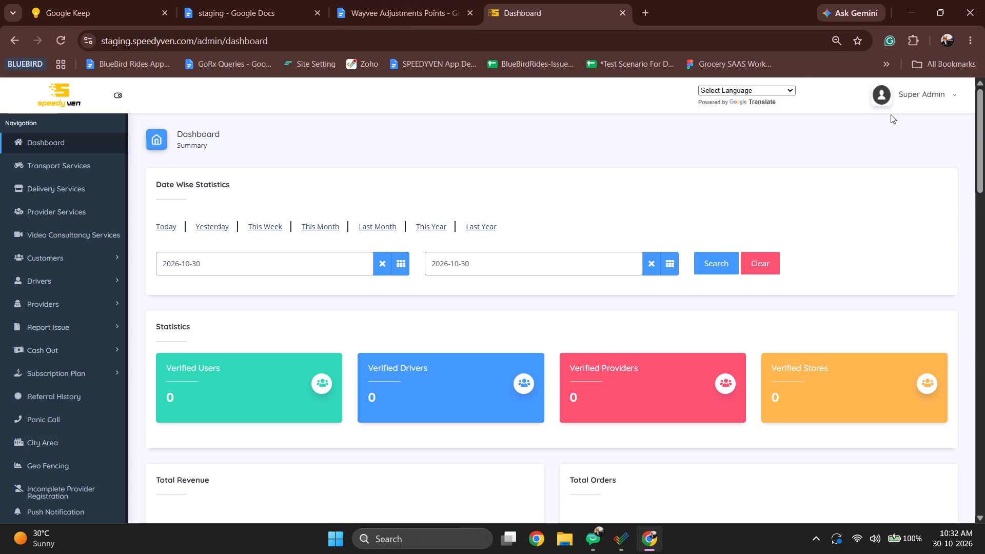
Open the Verified Customers list in the Speedyven admin and examine the customers' contact numbers.
{"action": "scroll", "coordinate": [64, 259], "scroll_direction": "down", "scroll_amount": 4}
{"action": "left_click", "coordinate": [320, 324]}
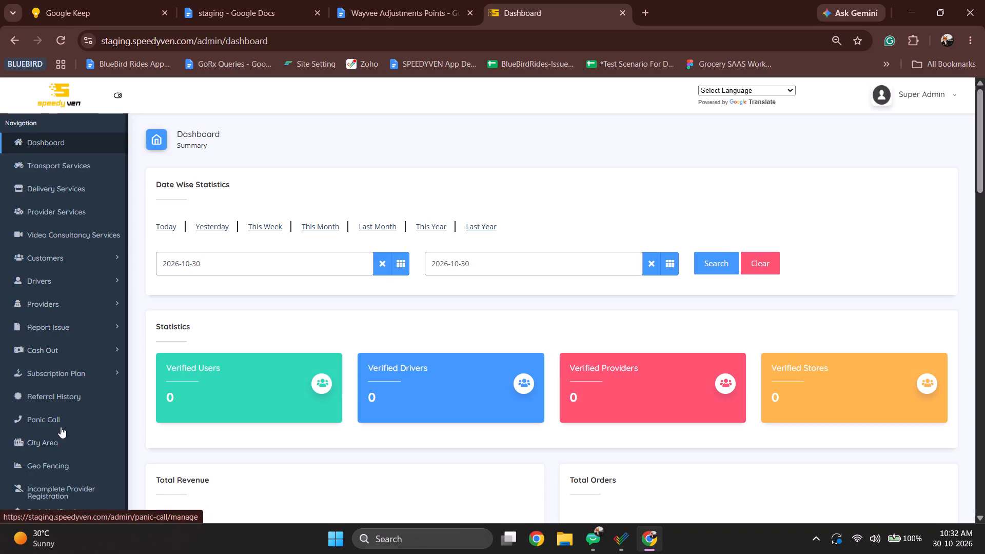
{"action": "scroll", "coordinate": [63, 426], "scroll_direction": "down", "scroll_amount": 5}
{"action": "left_click", "coordinate": [59, 259]}
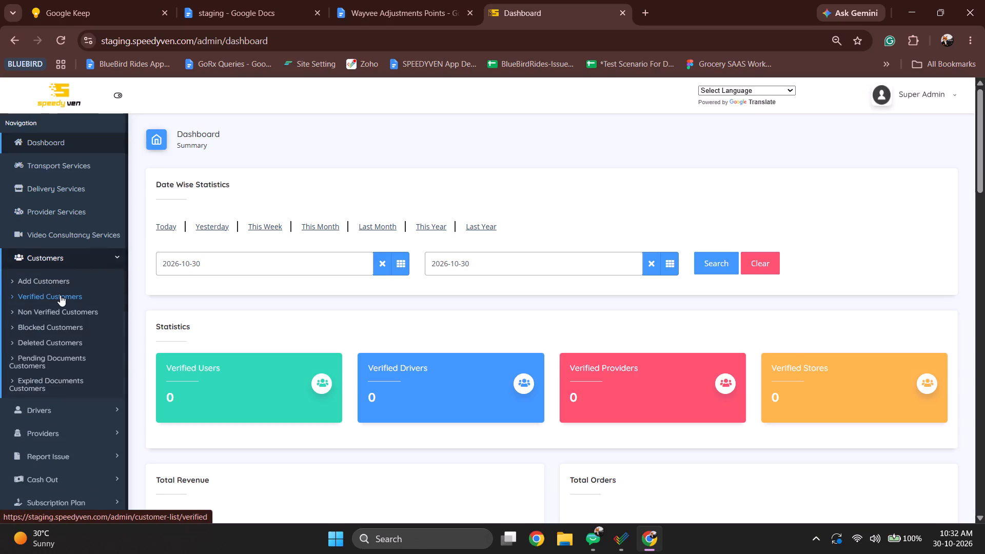
{"action": "left_click", "coordinate": [60, 295]}
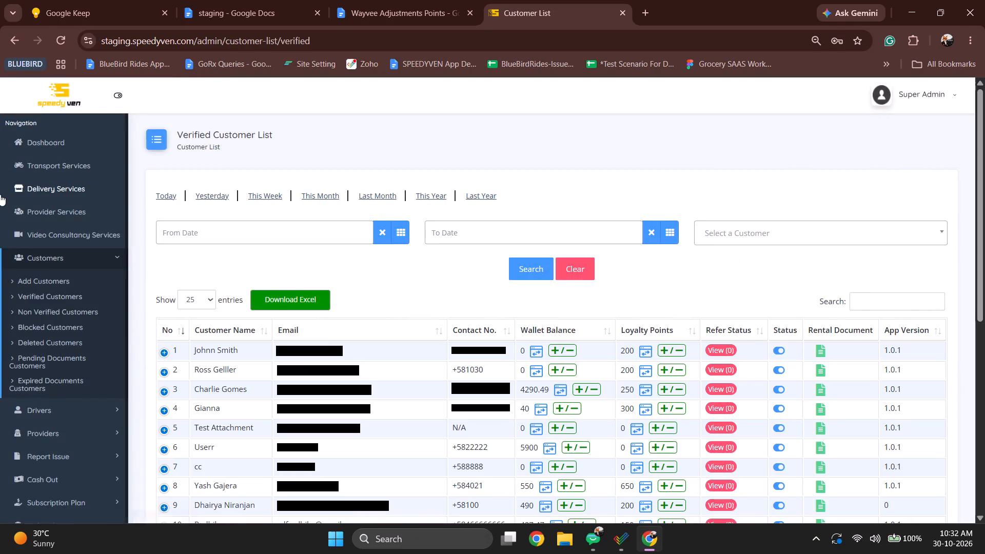
{"action": "double_click", "coordinate": [494, 352]}
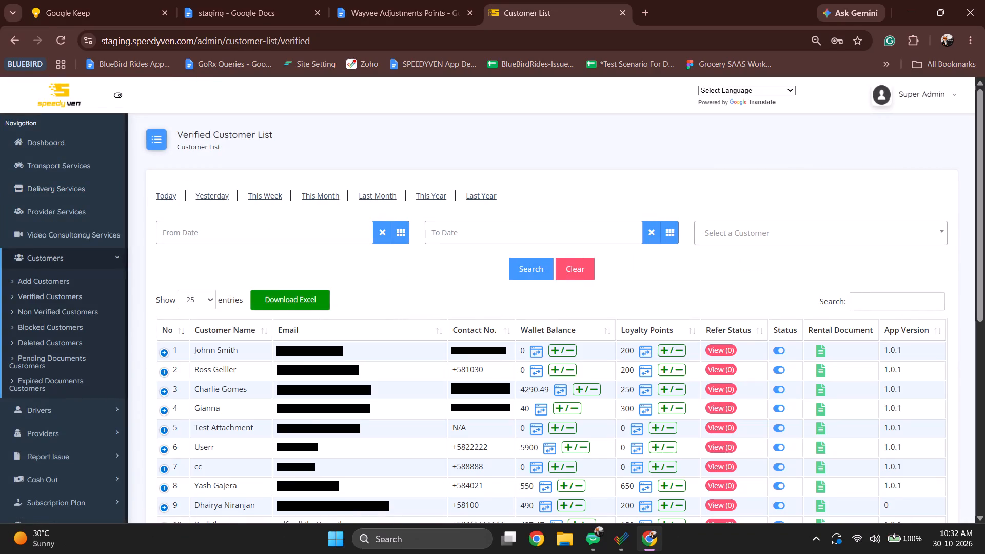
{"action": "left_click", "coordinate": [450, 386]}
{"action": "scroll", "coordinate": [483, 373], "scroll_direction": "down", "scroll_amount": 1}
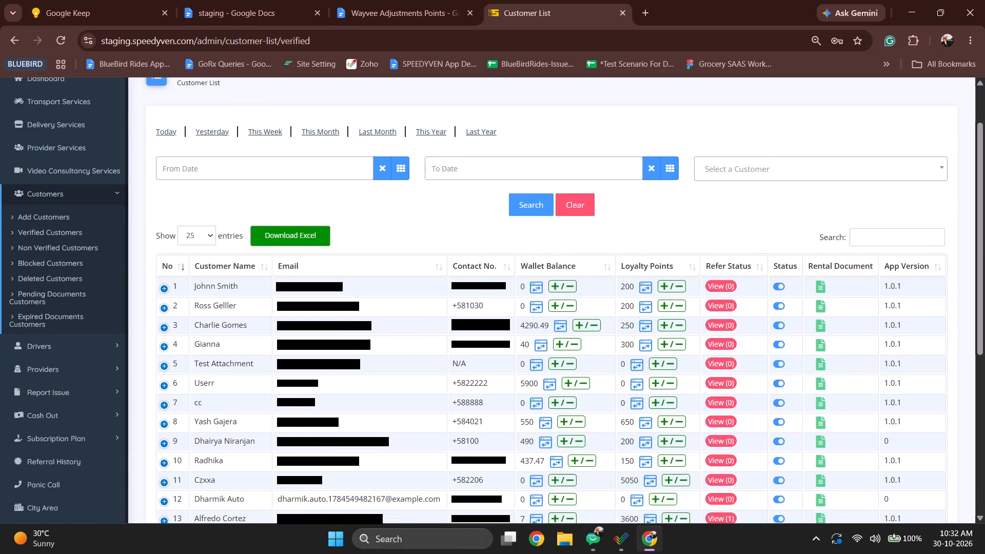
{"action": "left_click_drag", "start_coordinate": [466, 326], "coordinate": [501, 326]}
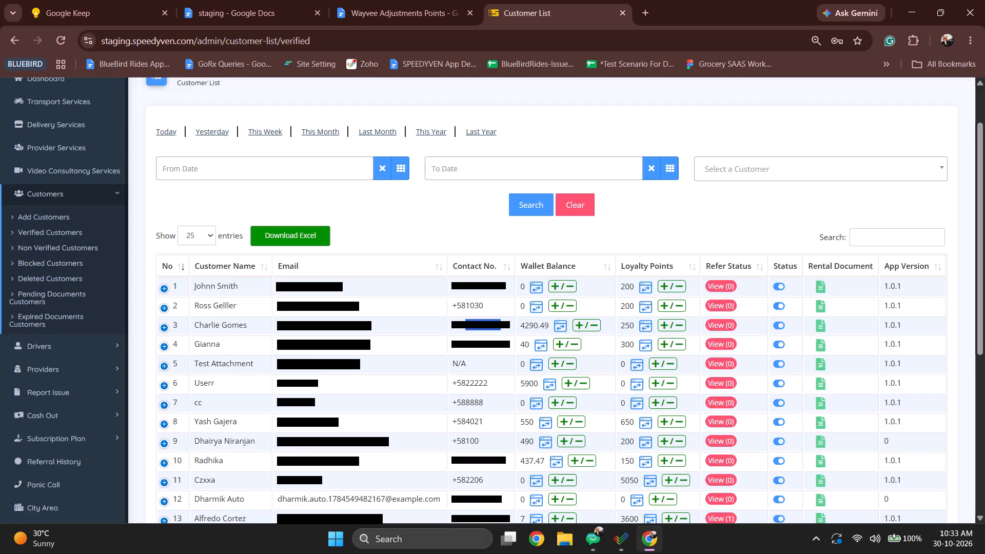
Open the Approved Drivers List in the Speedyven admin and look through the driver entries and their contact details.
{"action": "left_click", "coordinate": [66, 201]}
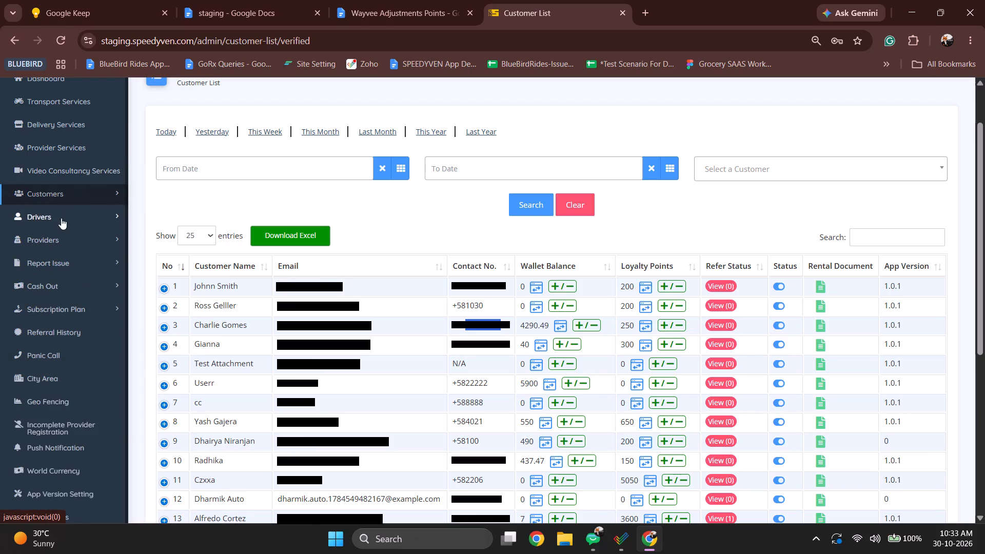
{"action": "left_click", "coordinate": [71, 223]}
{"action": "left_click", "coordinate": [66, 252]}
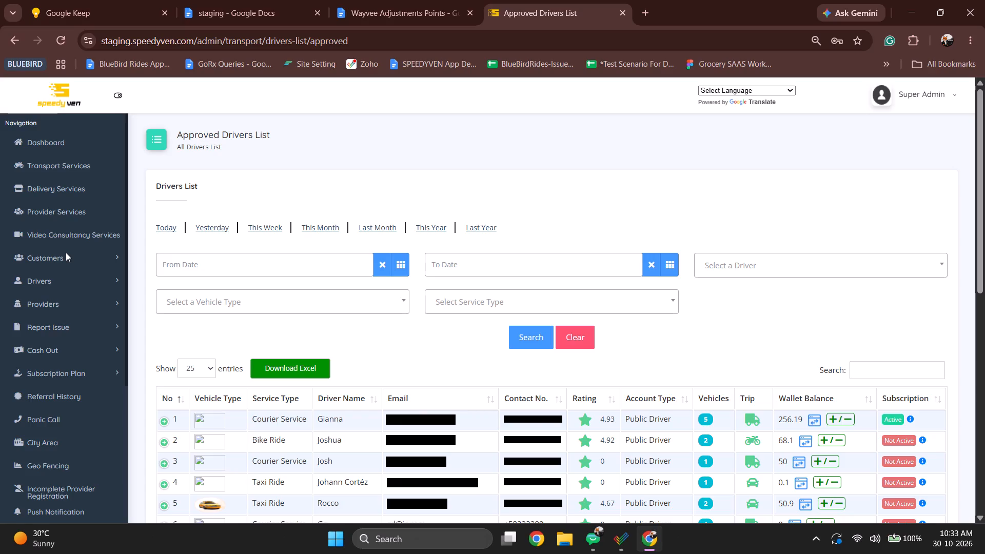
{"action": "scroll", "coordinate": [456, 339], "scroll_direction": "down", "scroll_amount": 1}
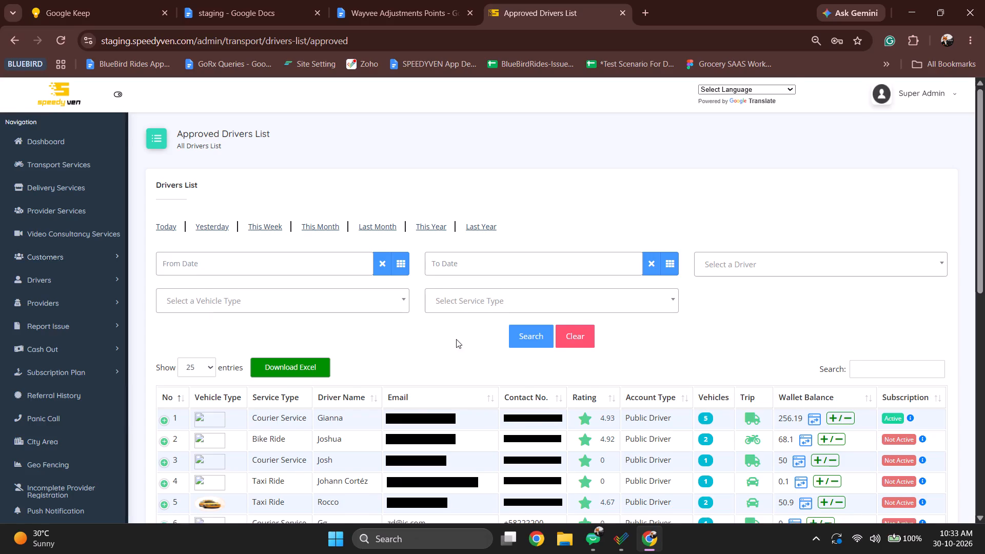
{"action": "scroll", "coordinate": [456, 339], "scroll_direction": "down", "scroll_amount": 1}
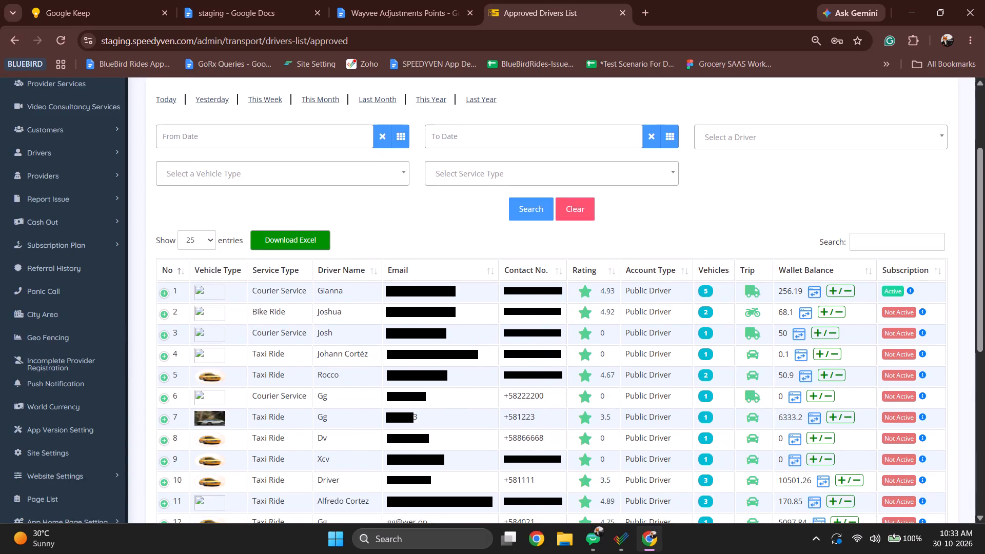
{"action": "scroll", "coordinate": [567, 494], "scroll_direction": "down", "scroll_amount": 2}
{"action": "scroll", "coordinate": [556, 422], "scroll_direction": "down", "scroll_amount": 2}
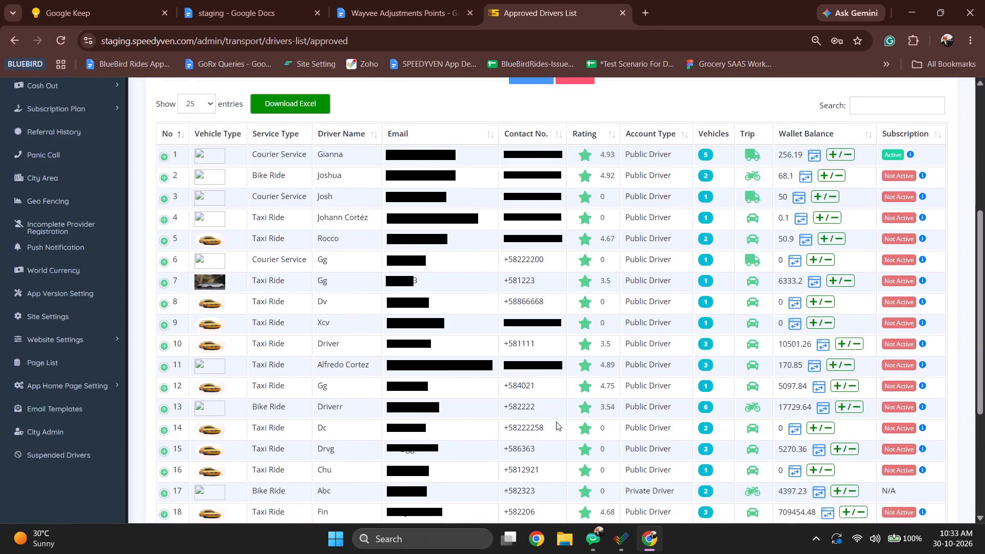
{"action": "scroll", "coordinate": [556, 422], "scroll_direction": "down", "scroll_amount": 1}
{"action": "scroll", "coordinate": [459, 383], "scroll_direction": "up", "scroll_amount": 7}
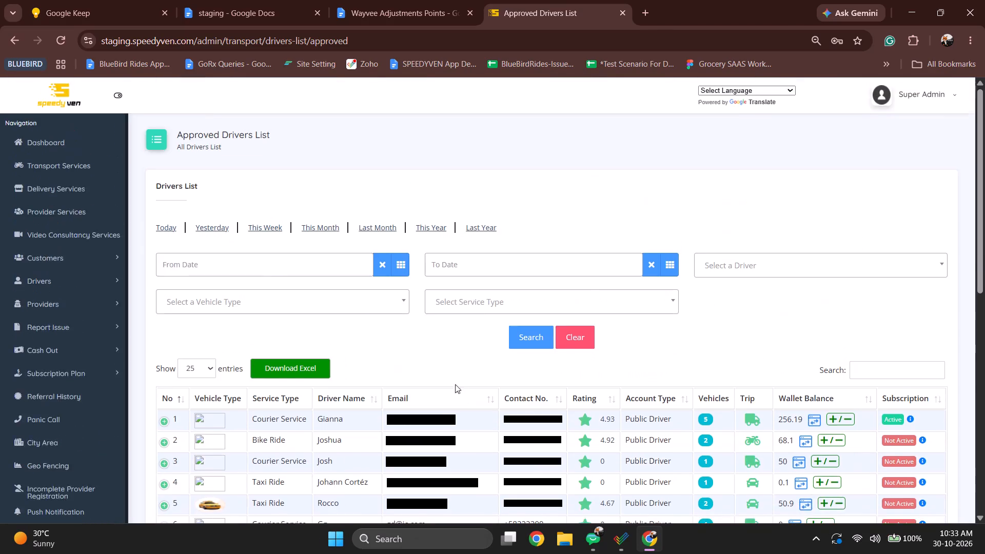
{"action": "scroll", "coordinate": [445, 377], "scroll_direction": "down", "scroll_amount": 5}
{"action": "scroll", "coordinate": [445, 369], "scroll_direction": "up", "scroll_amount": 5}
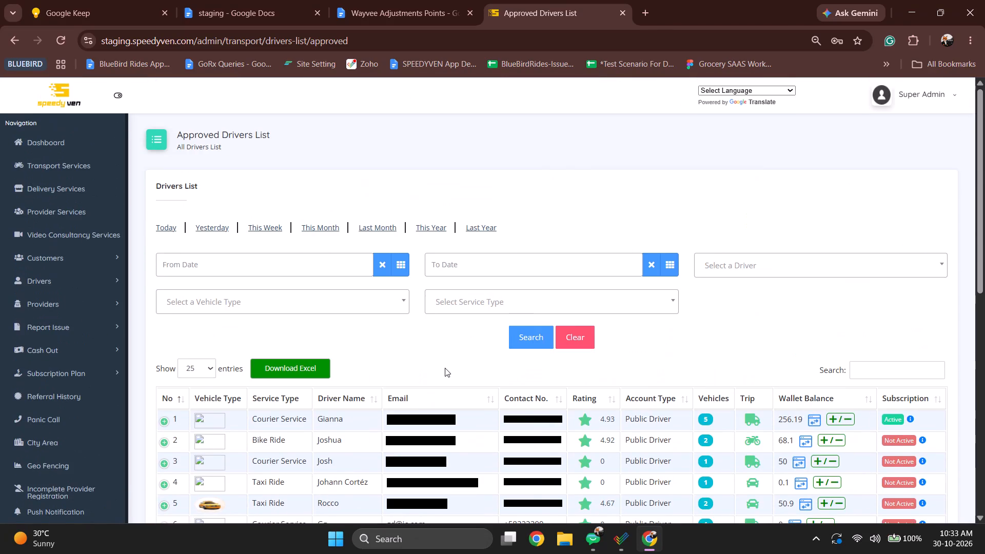
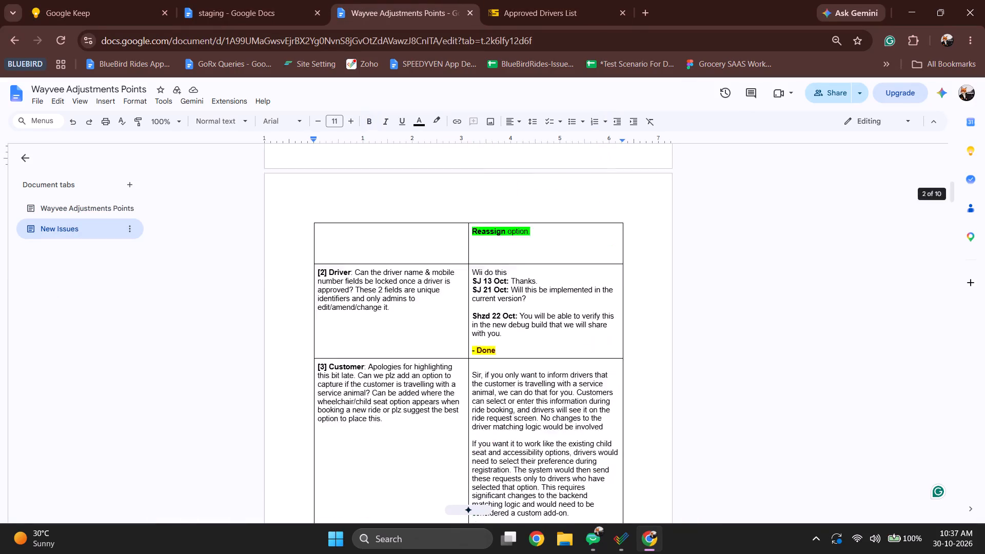
Read through the New Issues table of the Wayvee Adjustments Points document to its end, examining the replies on item [22] closely.
{"action": "scroll", "coordinate": [627, 323], "scroll_direction": "down", "scroll_amount": 20}
{"action": "scroll", "coordinate": [627, 323], "scroll_direction": "down", "scroll_amount": 16}
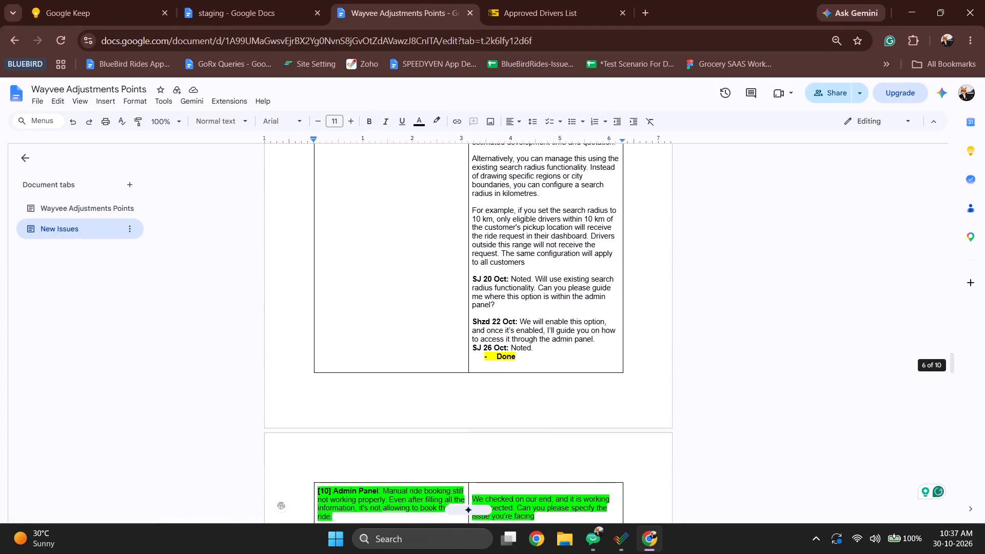
{"action": "scroll", "coordinate": [612, 274], "scroll_direction": "down", "scroll_amount": 17}
{"action": "scroll", "coordinate": [607, 244], "scroll_direction": "down", "scroll_amount": 12}
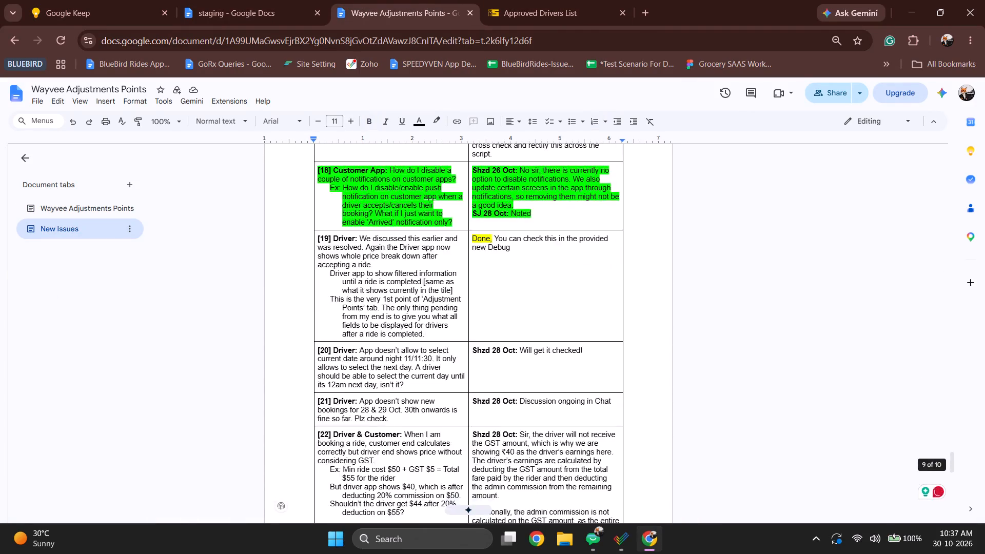
{"action": "scroll", "coordinate": [607, 244], "scroll_direction": "down", "scroll_amount": 2}
{"action": "scroll", "coordinate": [607, 244], "scroll_direction": "up", "scroll_amount": 4}
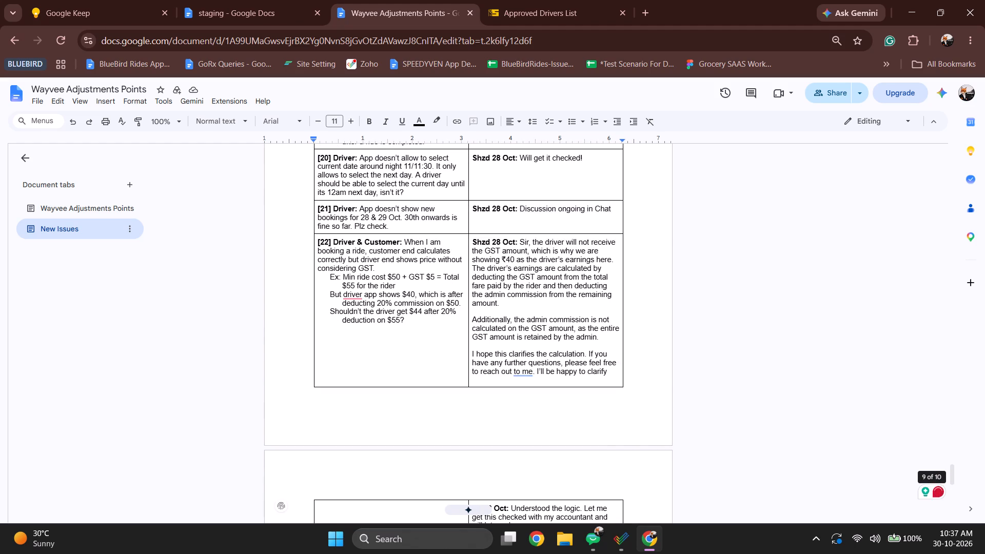
{"action": "scroll", "coordinate": [627, 317], "scroll_direction": "down", "scroll_amount": 3}
{"action": "scroll", "coordinate": [518, 284], "scroll_direction": "up", "scroll_amount": 1}
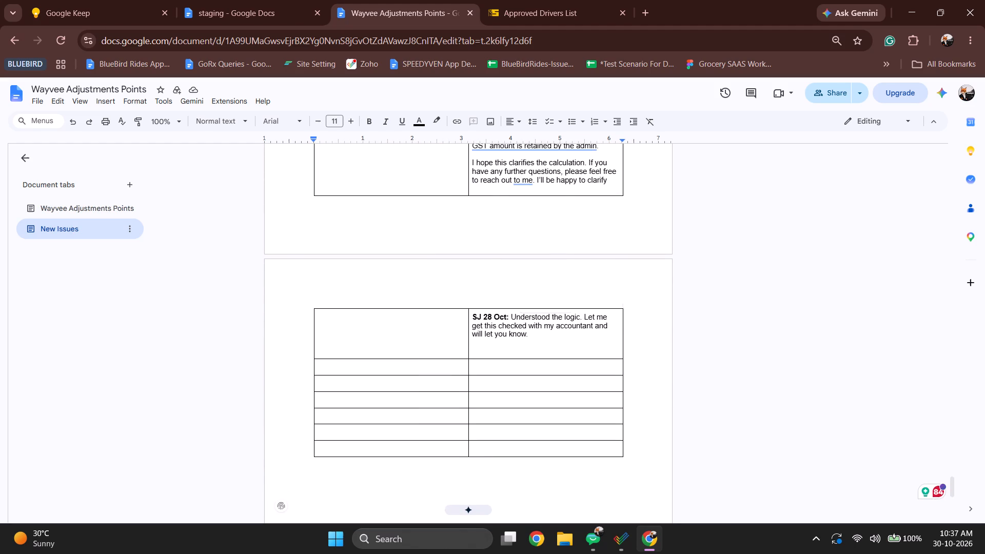
{"action": "scroll", "coordinate": [517, 284], "scroll_direction": "up", "scroll_amount": 3}
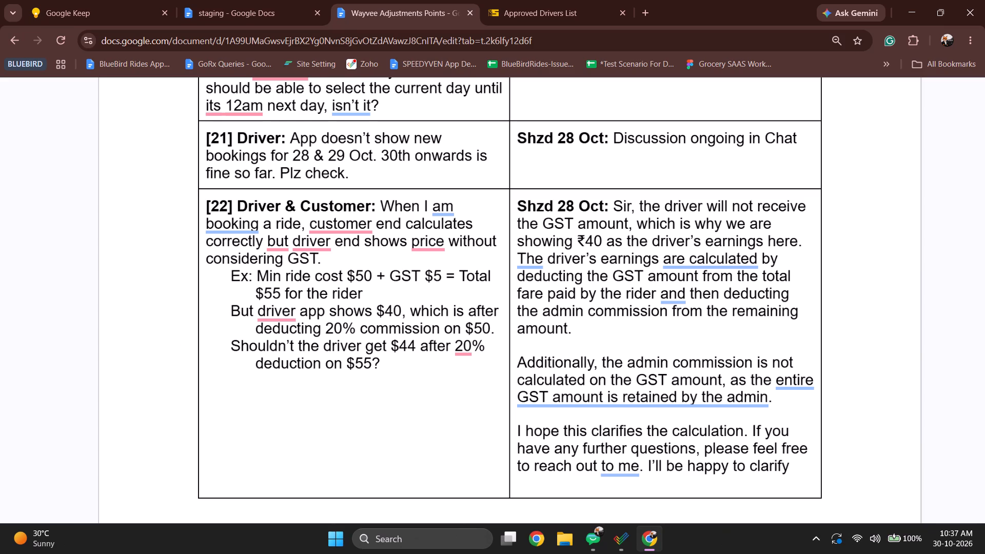
{"action": "scroll", "coordinate": [711, 327], "scroll_direction": "down", "scroll_amount": 1}
{"action": "scroll", "coordinate": [639, 296], "scroll_direction": "down", "scroll_amount": 5}
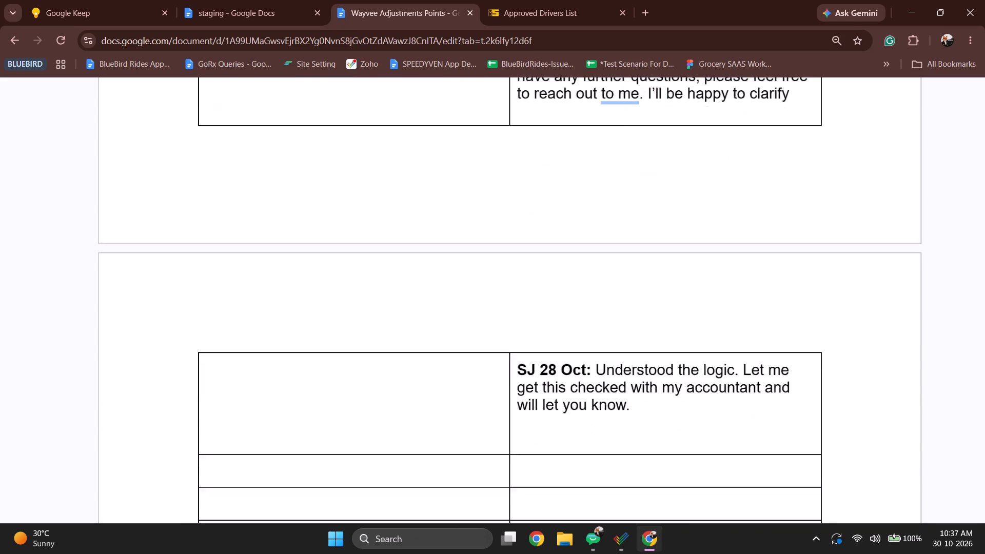
{"action": "scroll", "coordinate": [639, 296], "scroll_direction": "down", "scroll_amount": 2}
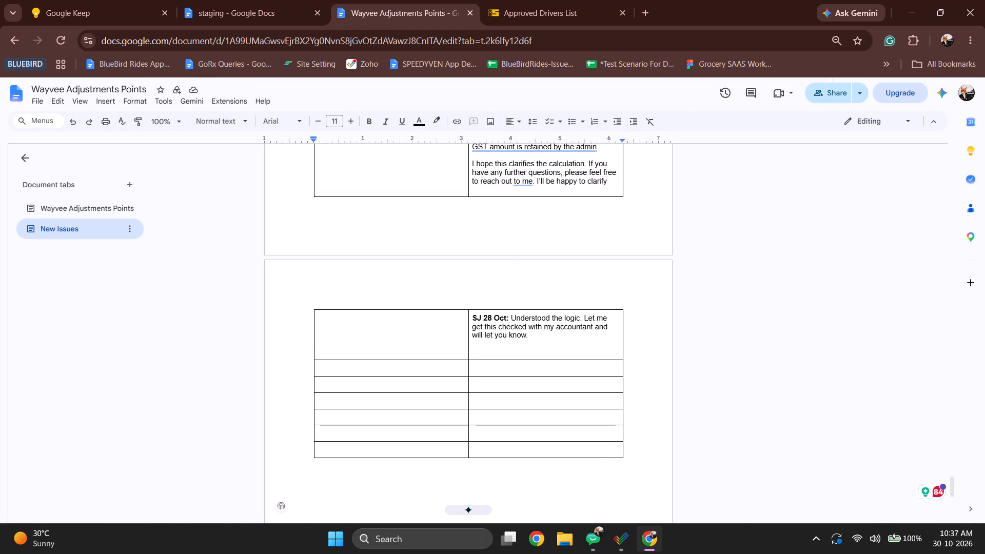
Recheck the earlier New Issues entries, including driver items [14] to [19], and their replies in the Wayvee document.
{"action": "scroll", "coordinate": [156, 273], "scroll_direction": "up", "scroll_amount": 1, "text": "ctrl"}
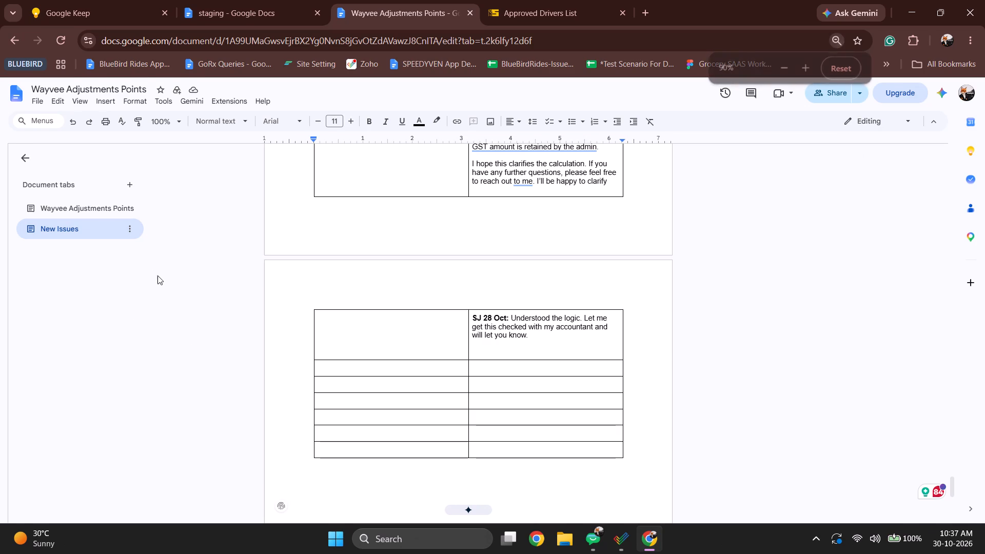
{"action": "scroll", "coordinate": [330, 374], "scroll_direction": "up", "scroll_amount": 11}
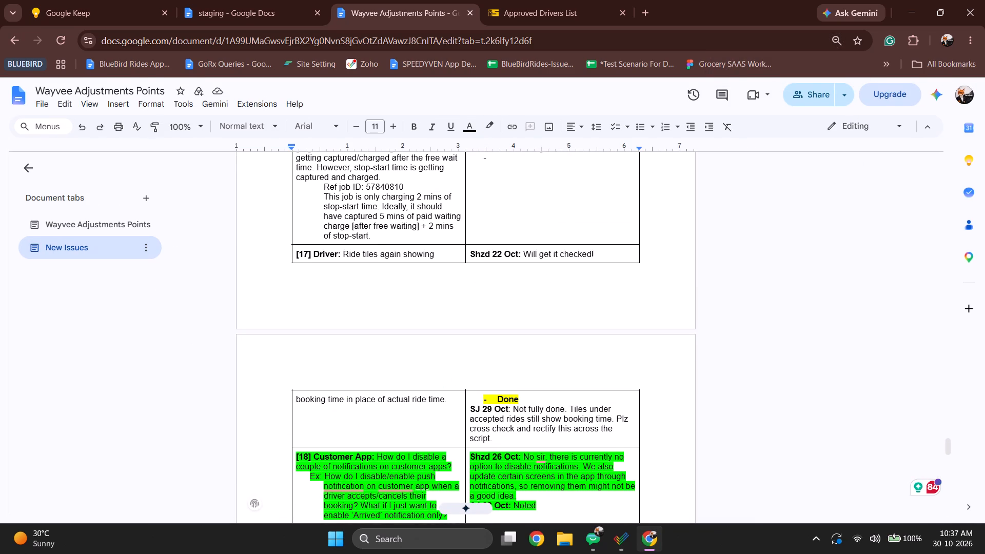
{"action": "scroll", "coordinate": [359, 278], "scroll_direction": "up", "scroll_amount": 5}
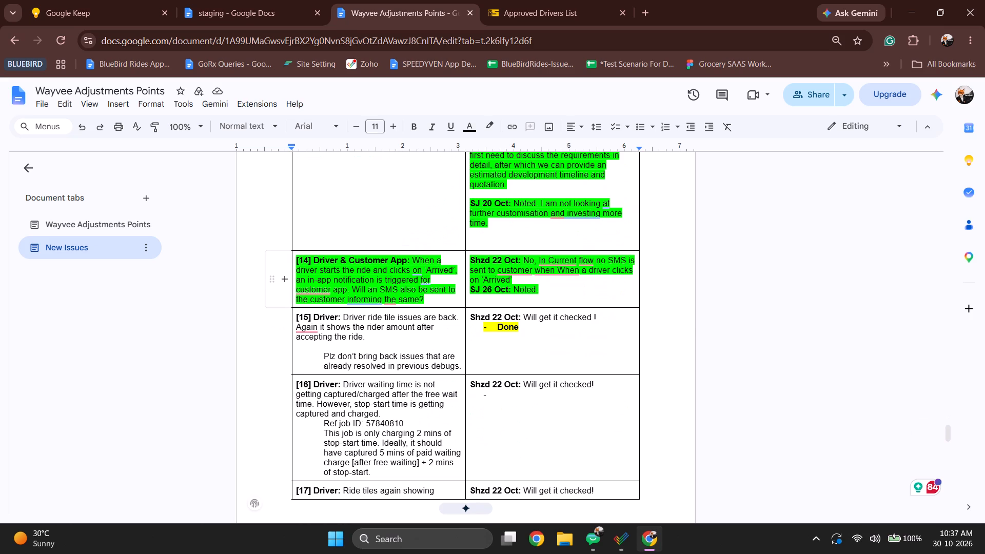
{"action": "scroll", "coordinate": [372, 253], "scroll_direction": "down", "scroll_amount": 5}
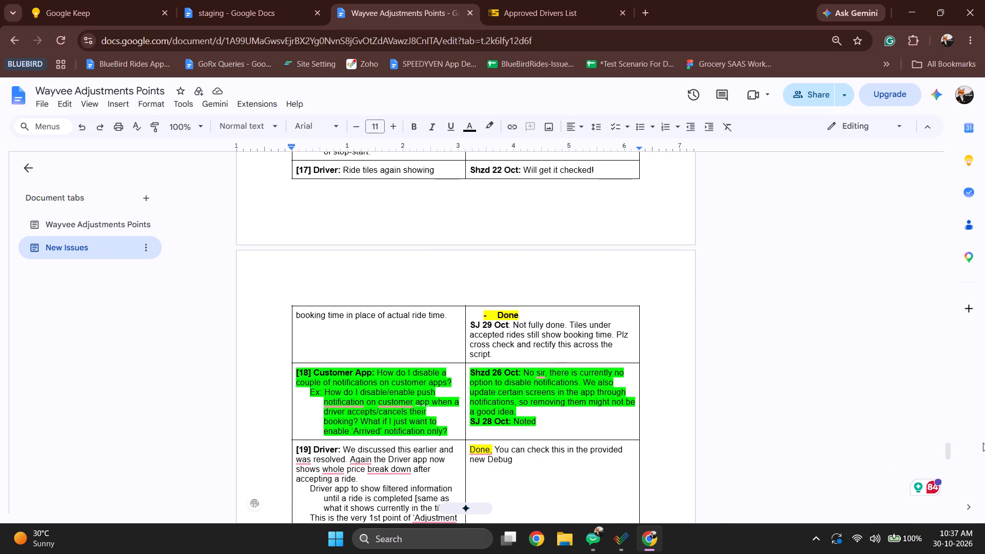
{"action": "left_click_drag", "start_coordinate": [952, 455], "coordinate": [954, 478]}
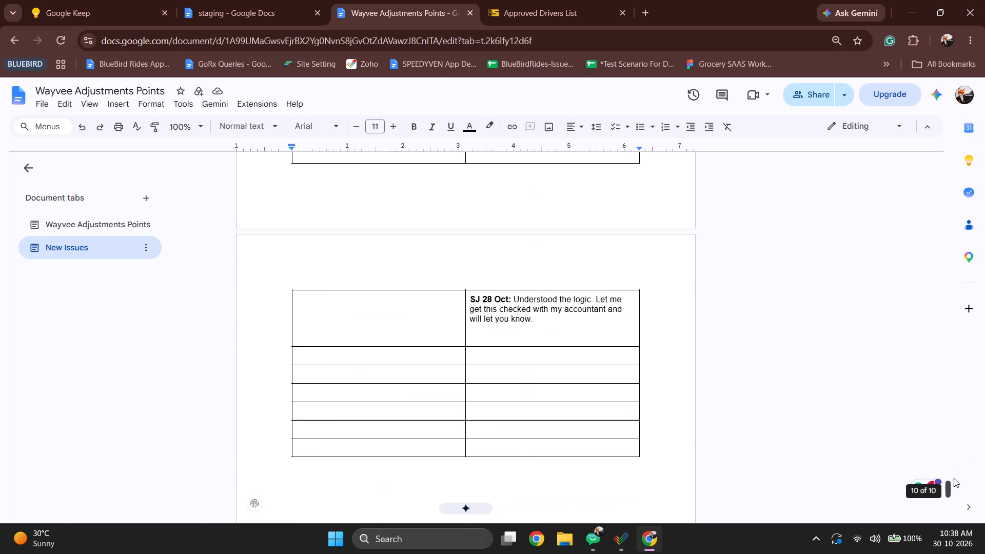
{"action": "left_click_drag", "start_coordinate": [954, 478], "coordinate": [963, 225]}
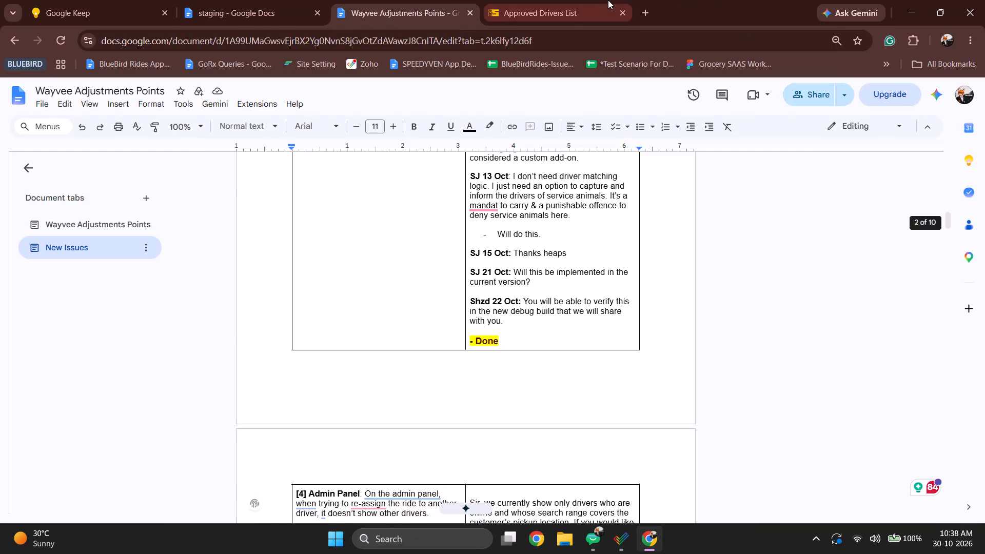
Switch to the Speedyven staging admin and open its Dashboard.
{"action": "left_click", "coordinate": [592, 0]}
{"action": "left_click", "coordinate": [44, 138]}
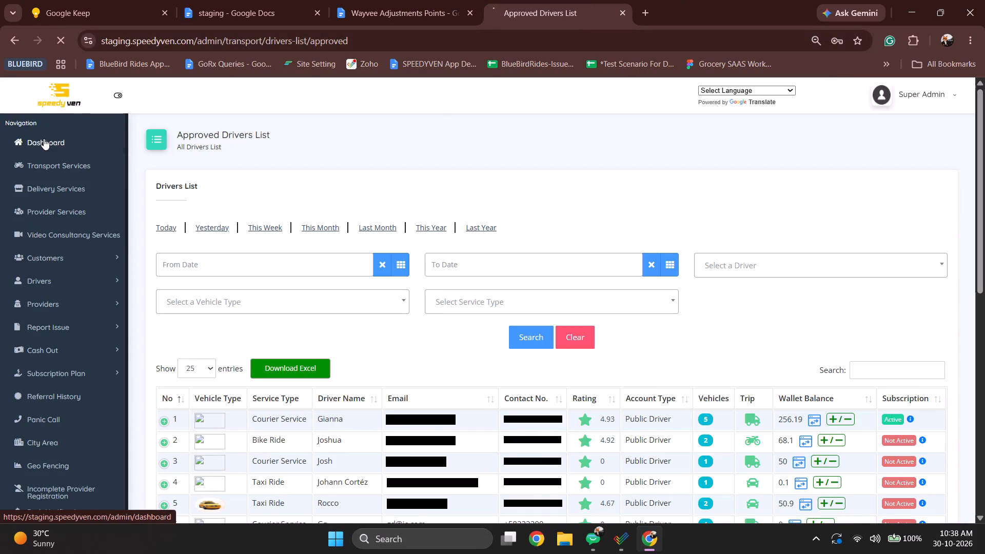
Check the 30-10-26 task list in Google Keep and look through the staging document's issue table to its last row.
{"action": "left_click", "coordinate": [168, 0]}
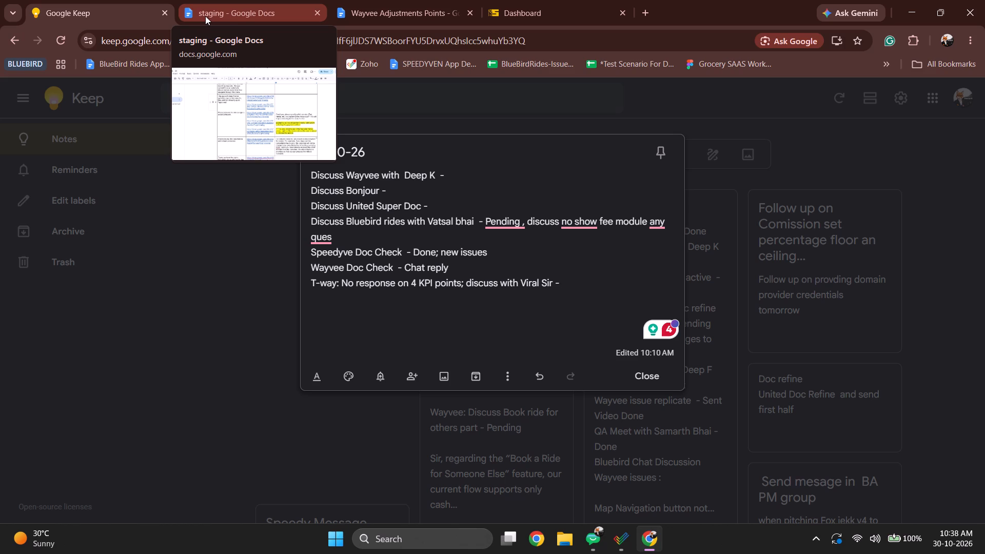
{"action": "left_click", "coordinate": [285, 0]}
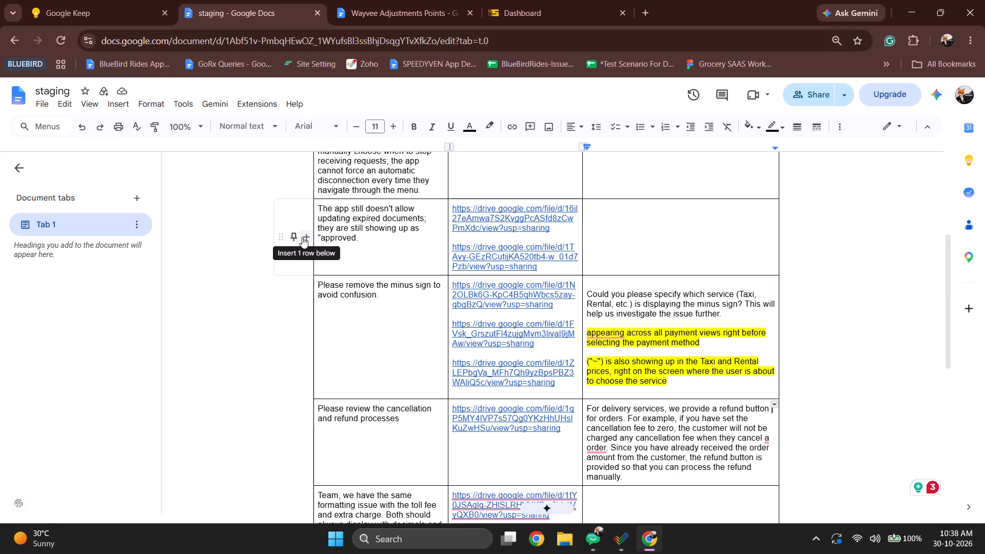
{"action": "scroll", "coordinate": [680, 362], "scroll_direction": "down", "scroll_amount": 6}
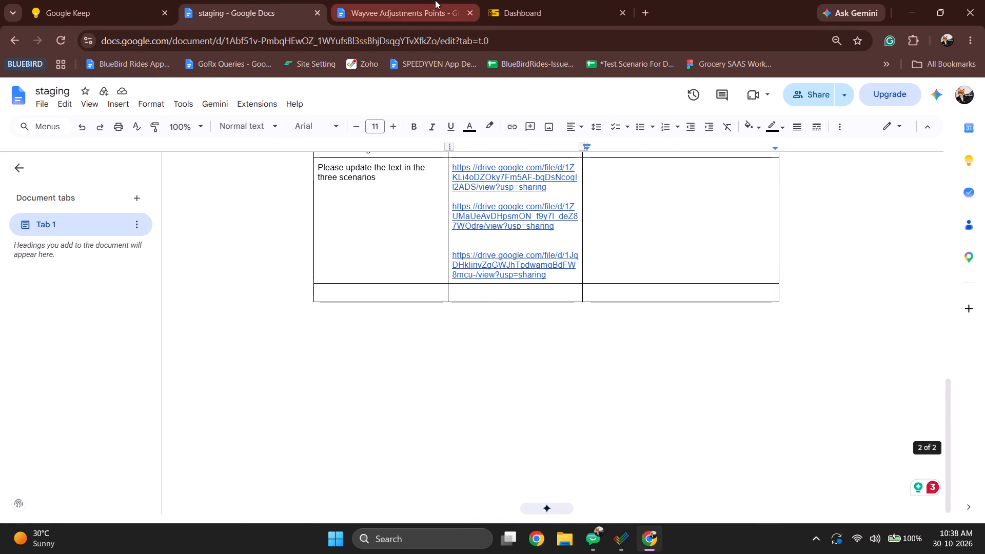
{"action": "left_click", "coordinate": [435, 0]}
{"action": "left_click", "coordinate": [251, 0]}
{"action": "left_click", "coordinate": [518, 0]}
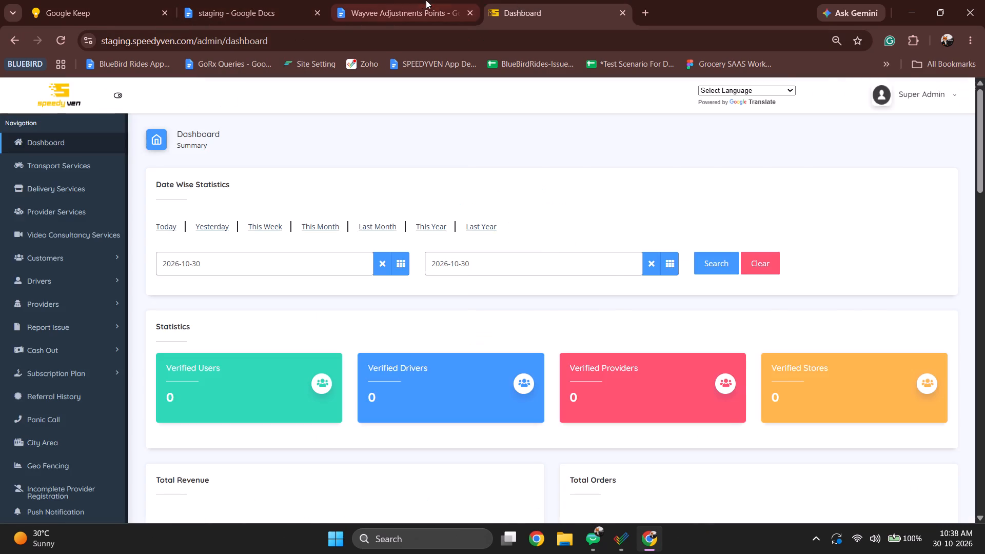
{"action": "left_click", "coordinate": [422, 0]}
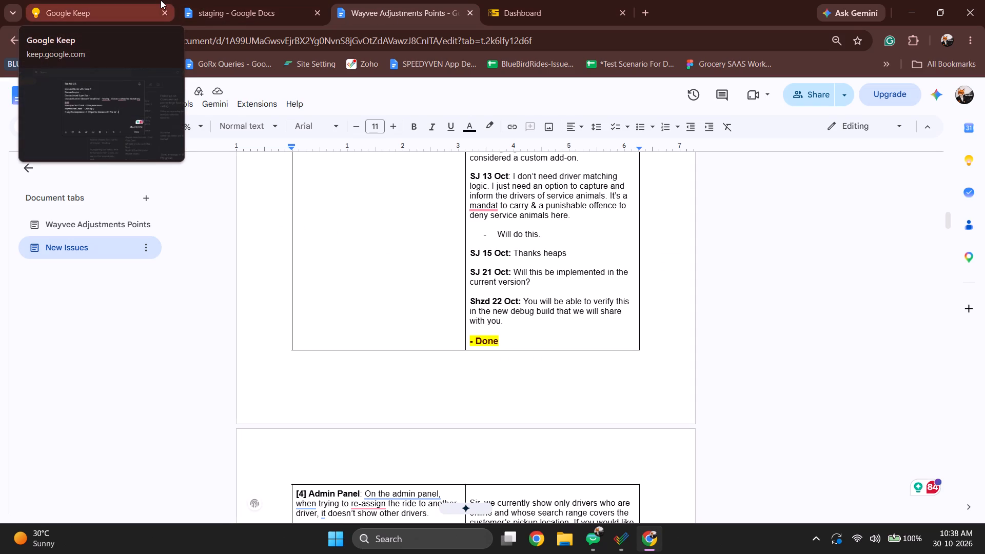
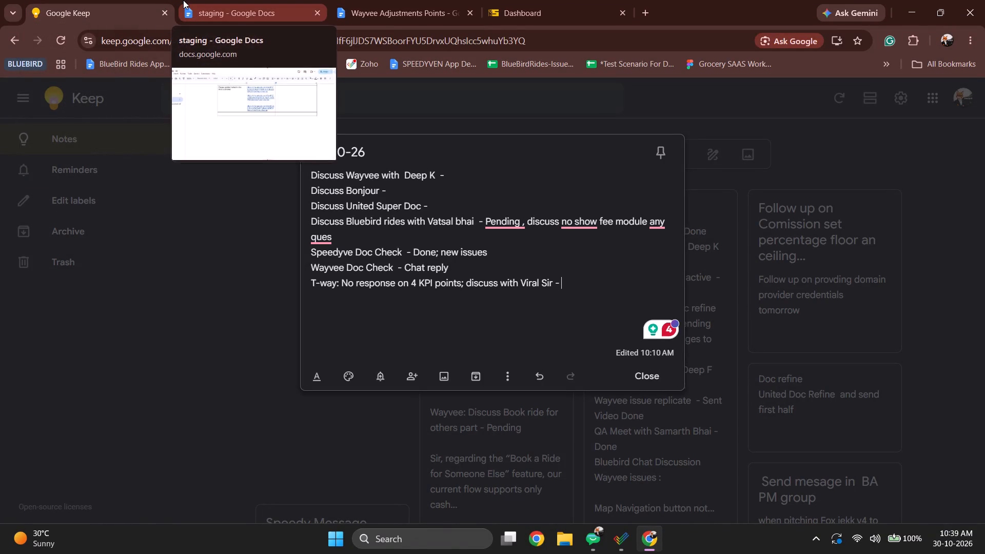
Complete the last word of the Bluebird rides line in the 30-10-26 note so it ends with "any question".
{"action": "left_click", "coordinate": [336, 237]}
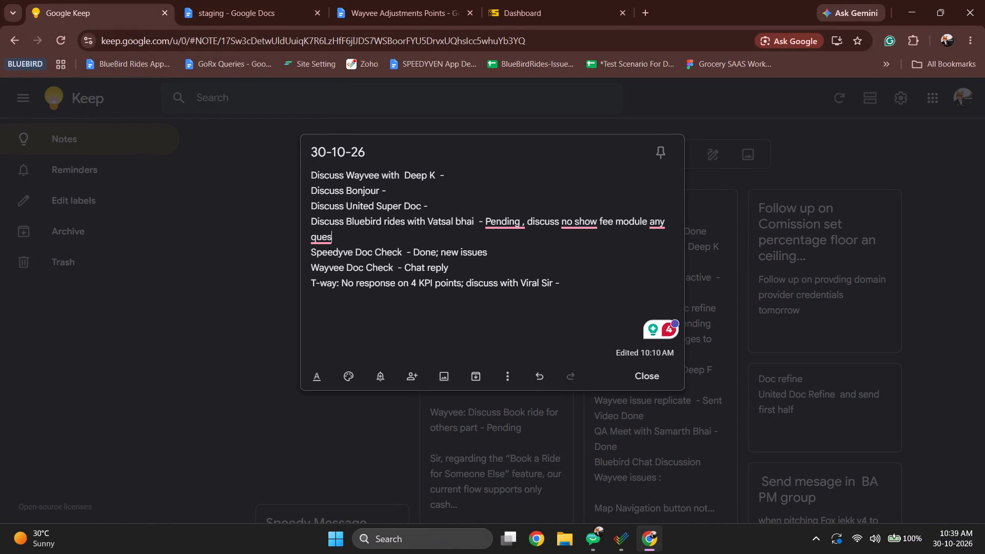
{"action": "type", "text": "tion"}
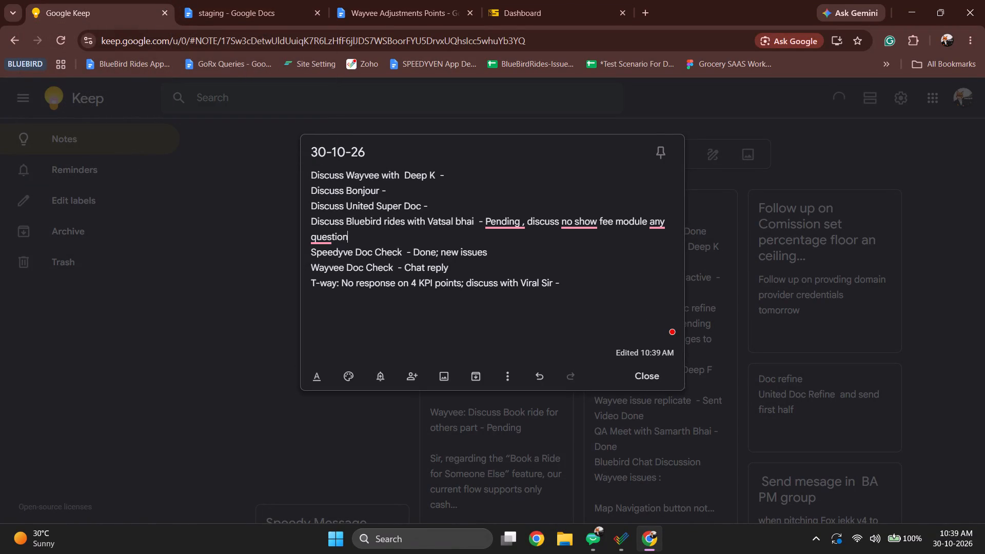
{"action": "left_click", "coordinate": [515, 224]}
{"action": "left_click", "coordinate": [526, 274]}
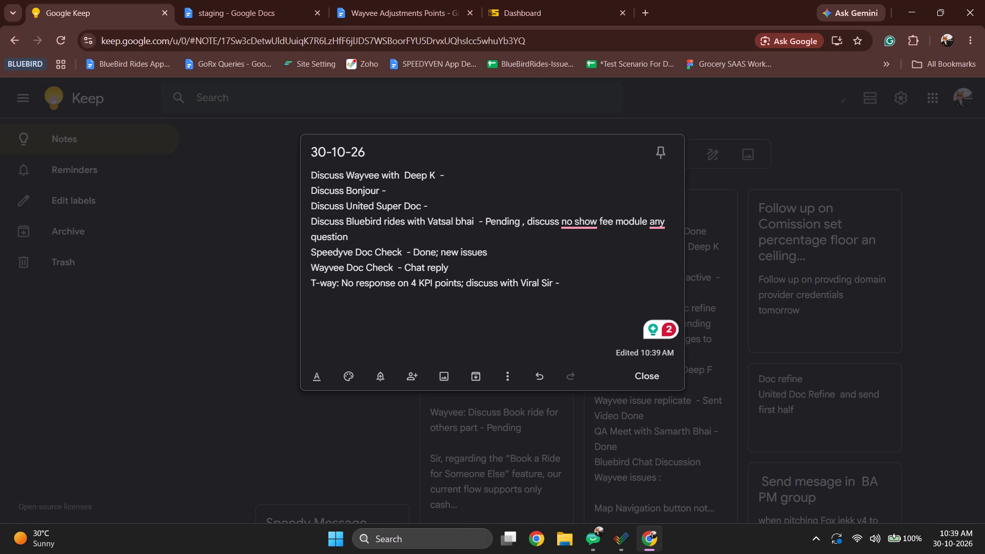
{"action": "left_click", "coordinate": [510, 223]}
{"action": "left_click", "coordinate": [558, 219]}
{"action": "left_click", "coordinate": [593, 223]}
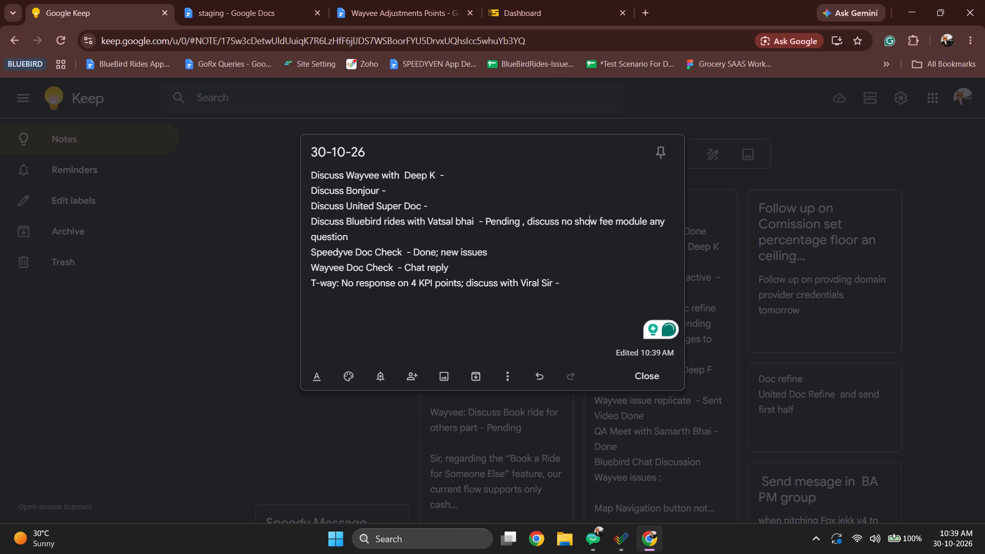
{"action": "left_click", "coordinate": [521, 213]}
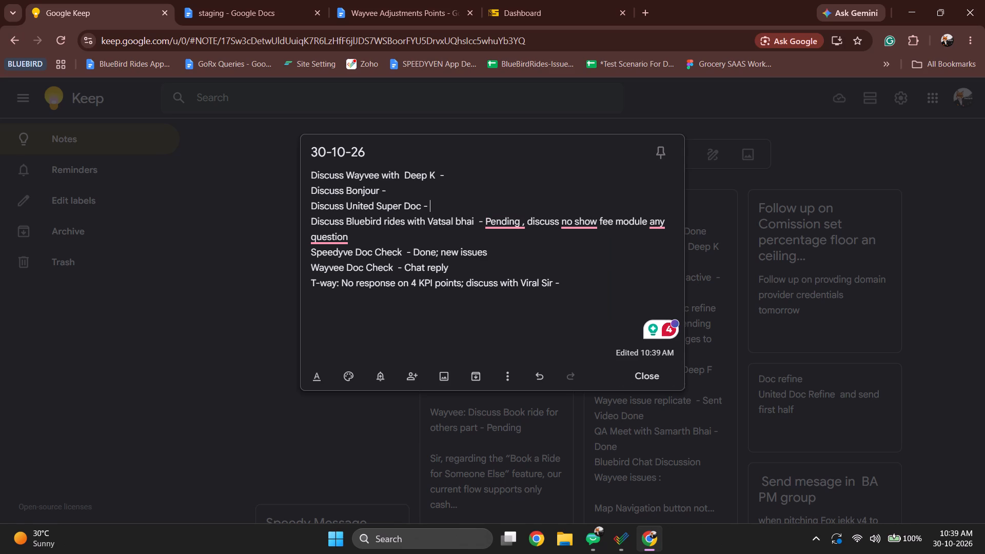
Revisit the staging document's issue table and switch to the Speedyven staging admin Dashboard.
{"action": "left_click", "coordinate": [259, 0]}
{"action": "left_click", "coordinate": [486, 0]}
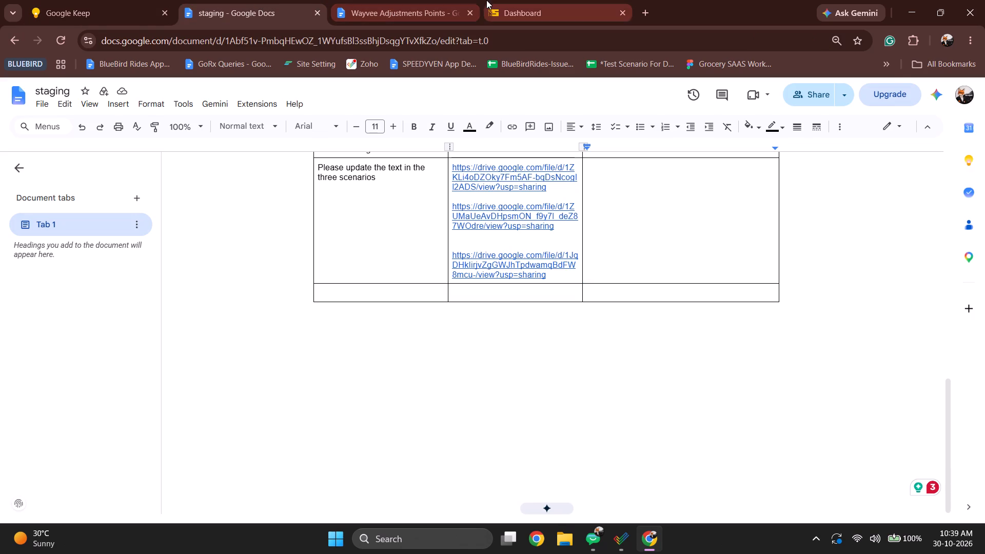
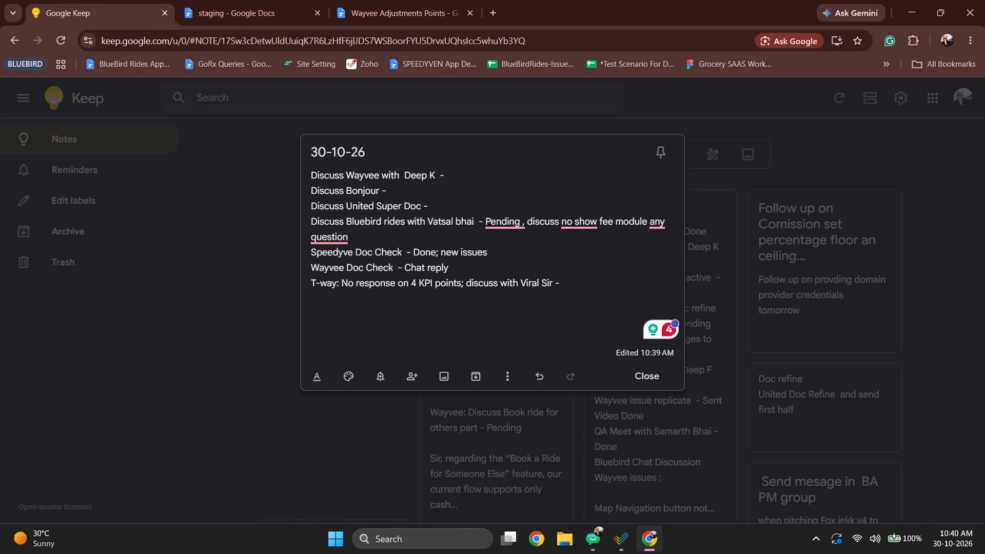
Add the line "BA Duo Lingo task" to the 30-10-26 note, leaving one blank line below the T-way entry.
{"action": "type", "text": "=A=="}
{"action": "key", "text": "BackSpace"}
{"action": "key", "text": "BackSpace"}
{"action": "key", "text": "BackSpace"}
{"action": "key", "text": "BackSpace"}
{"action": "key", "text": "b"}
{"action": "type", "text": "A"}
{"action": "key", "text": "space"}
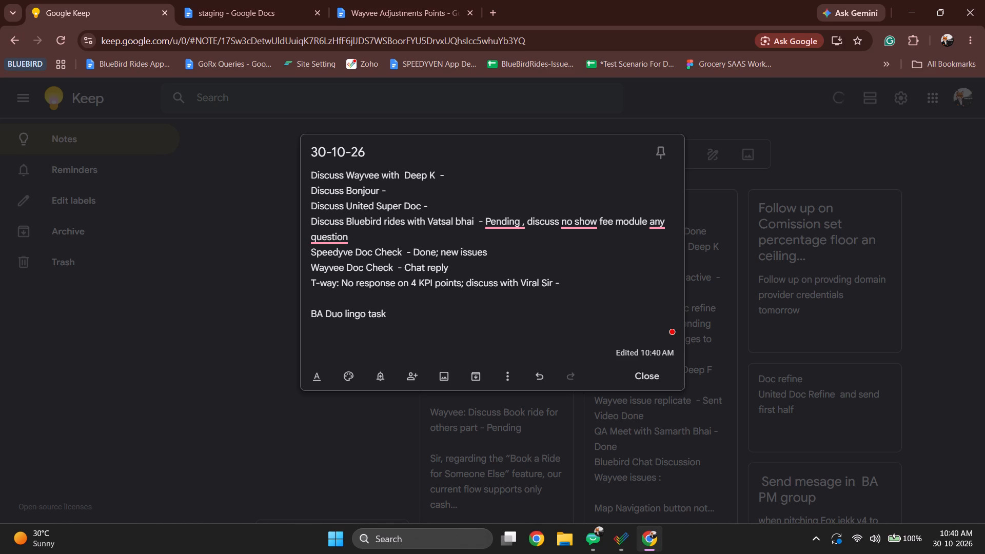
{"action": "key", "text": "BackSpace"}
{"action": "key", "text": "BackSpace"}
{"action": "key", "text": "BackSpace"}
{"action": "key", "text": "BackSpace"}
{"action": "key", "text": "BackSpace"}
{"action": "key", "text": "BackSpace"}
{"action": "key", "text": "BackSpace"}
{"action": "key", "text": "BackSpace"}
{"action": "key", "text": "BackSpace"}
{"action": "key", "text": "BackSpace"}
{"action": "key", "text": "BackSpace"}
{"action": "key", "text": "BackSpace"}
{"action": "key", "text": "Return"}
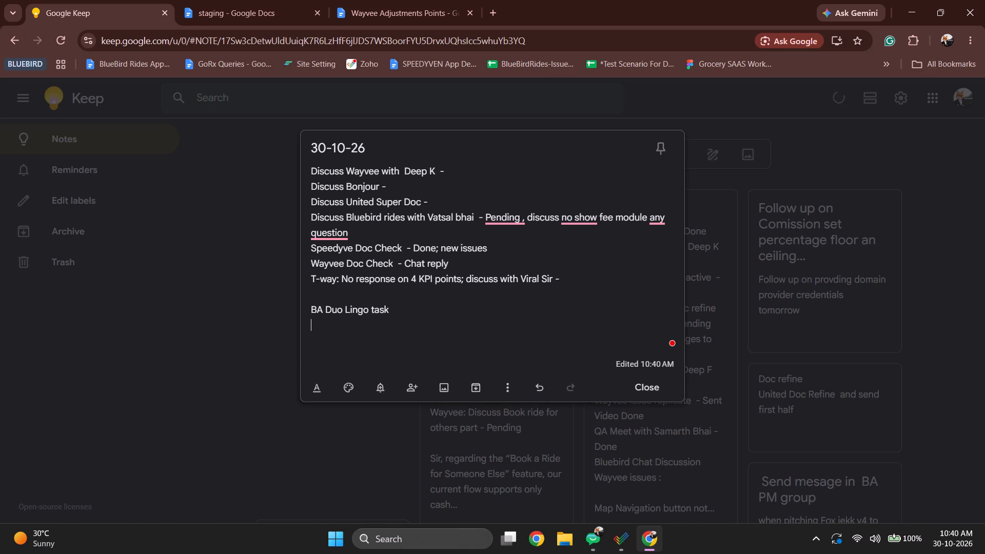
{"action": "key", "text": "Page_Down"}
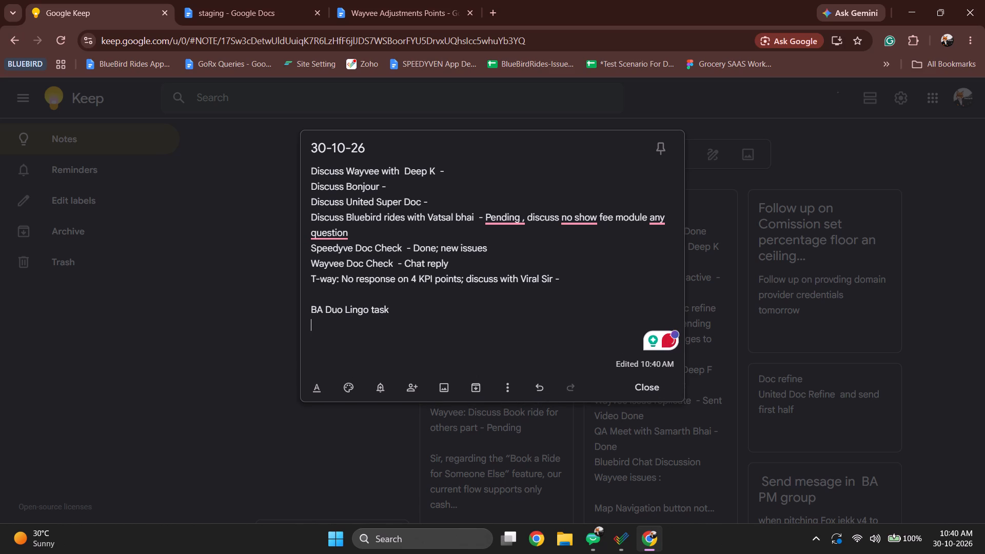
Fill the blank line between the T-way and BA Duo Lingo entries with "Ryde Go share - V4 taxi features".
{"action": "key", "text": "Up"}
{"action": "key", "text": "Up"}
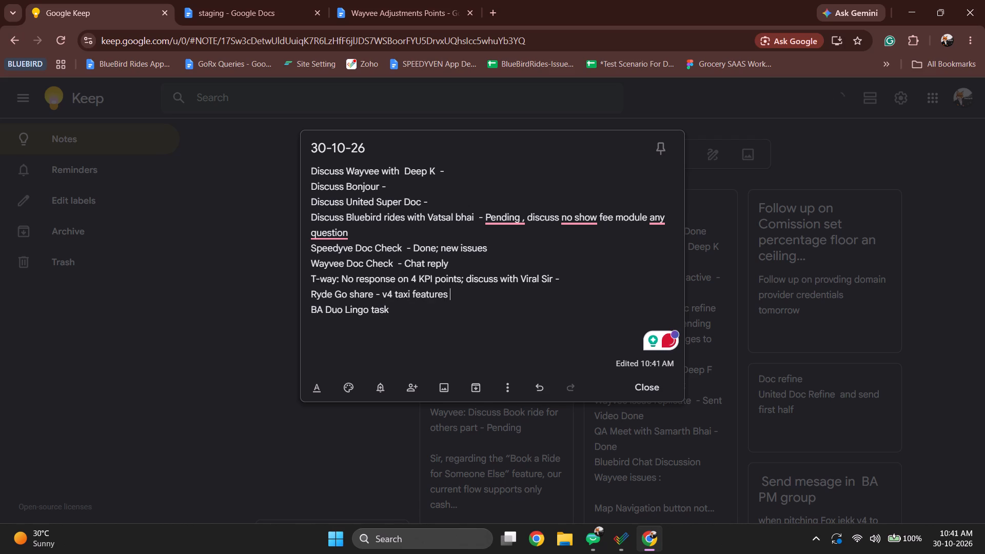
{"action": "key", "text": "Left"}
{"action": "key", "text": "Left"}
{"action": "key", "text": "Left"}
{"action": "key", "text": "Left"}
{"action": "key", "text": "Left"}
{"action": "key", "text": "Left"}
{"action": "key", "text": "Left"}
{"action": "key", "text": "Left"}
{"action": "key", "text": "Left"}
{"action": "key", "text": "Left"}
{"action": "key", "text": "Left"}
{"action": "key", "text": "Left"}
{"action": "key", "text": "Left"}
{"action": "key", "text": "Left"}
{"action": "key", "text": "Left"}
{"action": "key", "text": "Left"}
{"action": "key", "text": "BackSpace"}
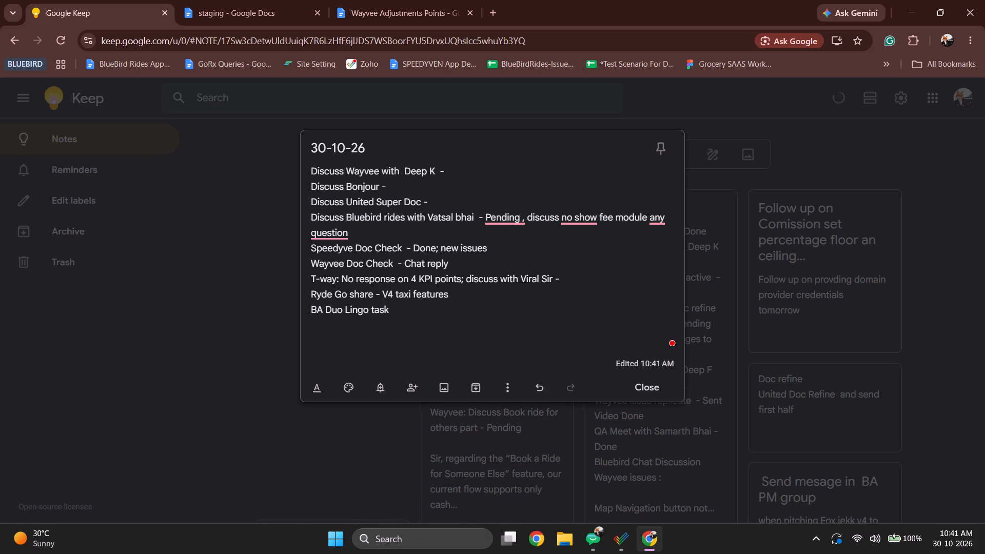
Copy "discuss with Viral Sir" from the T-way line and append it after a dash to the Ryde Go line.
{"action": "left_click", "coordinate": [549, 309]}
{"action": "left_click", "coordinate": [535, 299]}
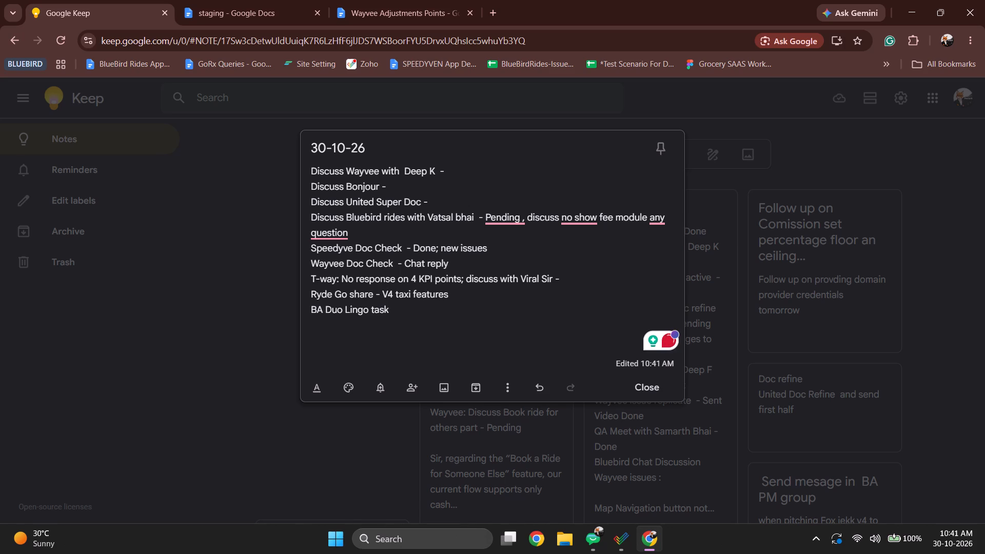
{"action": "left_click_drag", "start_coordinate": [468, 283], "coordinate": [554, 284]}
{"action": "key", "text": "ctrl+c"}
{"action": "left_click", "coordinate": [489, 306], "text": "ctrl"}
{"action": "left_click", "coordinate": [486, 298]}
{"action": "type", "text": "-"}
{"action": "key", "text": "space"}
{"action": "key", "text": "ctrl+v"}
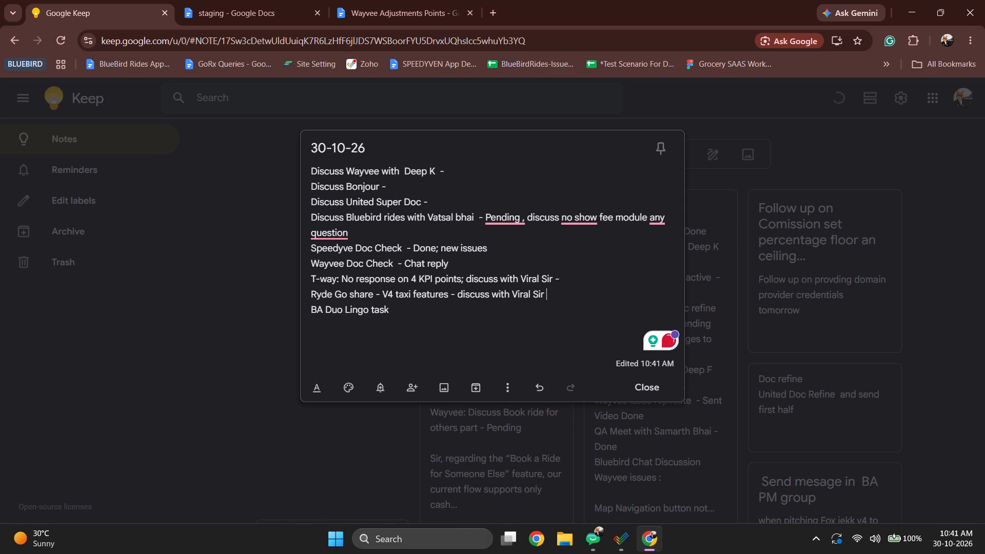
Accept the writing corrections in the Bluebird rides line so it ends "Pending; discuss no-show fee module; any questions".
{"action": "left_click", "coordinate": [336, 213]}
{"action": "left_click", "coordinate": [327, 237]}
{"action": "left_click", "coordinate": [343, 269]}
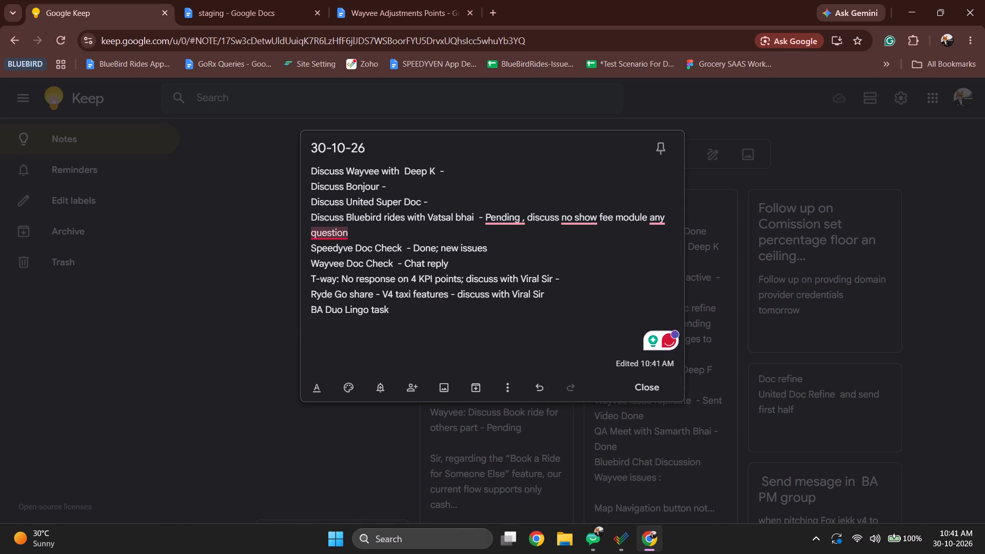
{"action": "left_click", "coordinate": [498, 218]}
{"action": "left_click", "coordinate": [535, 253]}
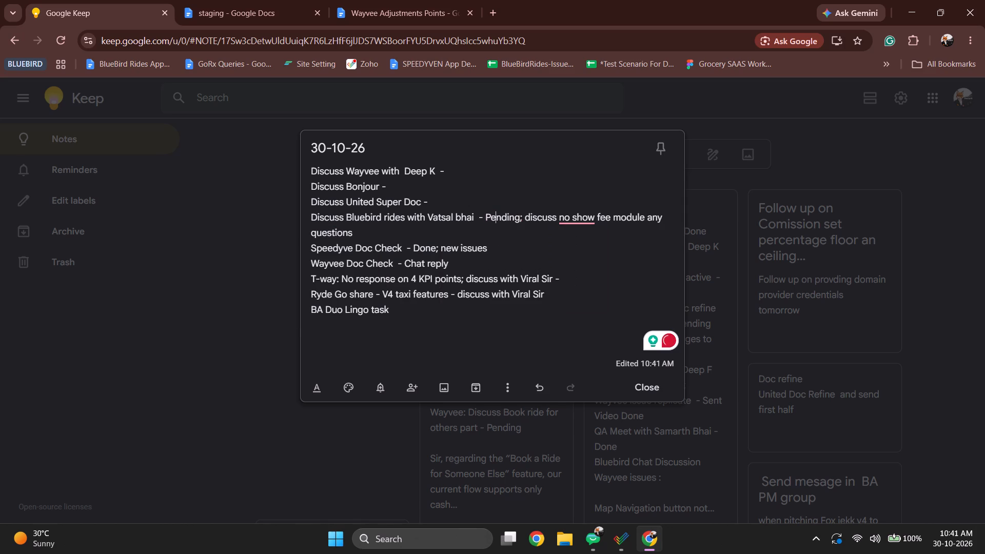
{"action": "left_click", "coordinate": [570, 214]}
{"action": "left_click", "coordinate": [593, 256]}
{"action": "left_click", "coordinate": [649, 217]}
{"action": "left_click", "coordinate": [655, 220]}
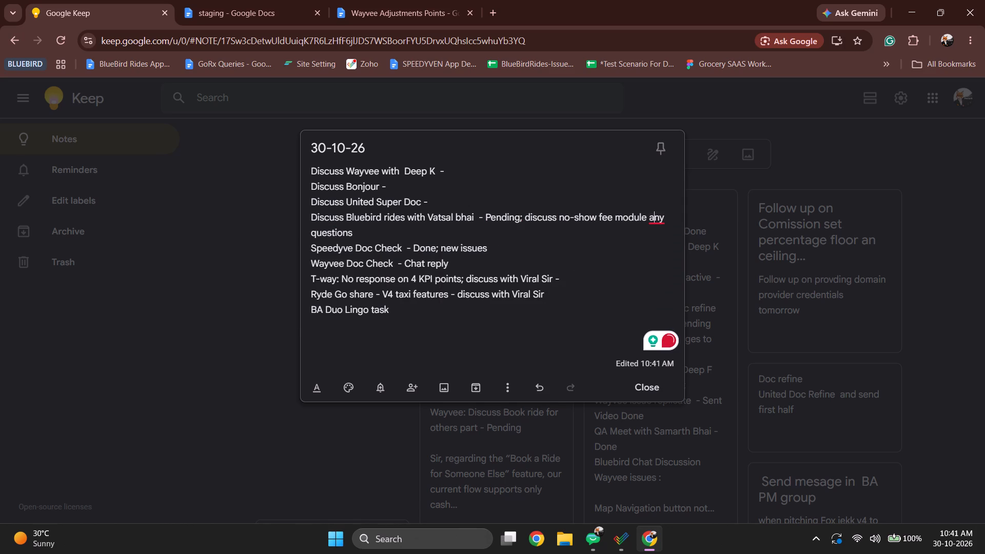
{"action": "left_click", "coordinate": [667, 255]}
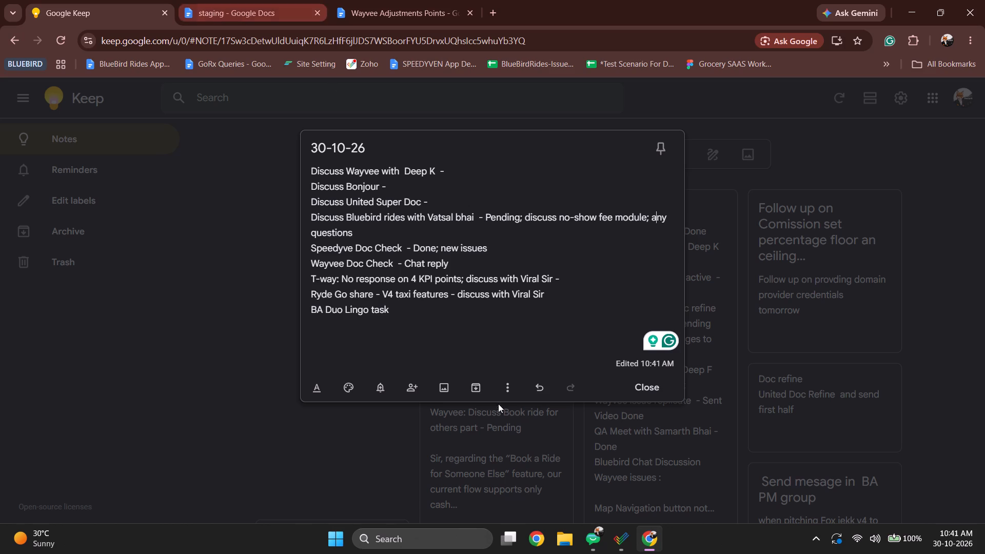
{"action": "left_click", "coordinate": [428, 342]}
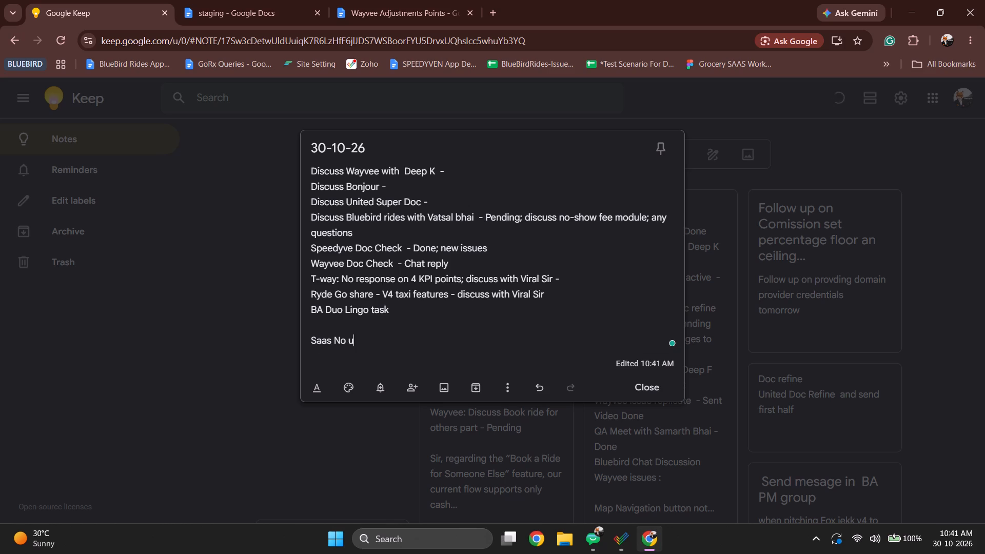
{"action": "key", "text": "BackSpace"}
{"action": "key", "text": "BackSpace"}
{"action": "type", "text": "upa"}
{"action": "key", "text": "BackSpace"}
{"action": "type", "text": "dare on"}
{"action": "key", "text": "space"}
{"action": "key", "text": "BackSpace"}
{"action": "key", "text": "BackSpace"}
{"action": "key", "text": "BackSpace"}
{"action": "key", "text": "BackSpace"}
{"action": "key", "text": "BackSpace"}
{"action": "key", "text": "BackSpace"}
{"action": "type", "text": "te on domain ro"}
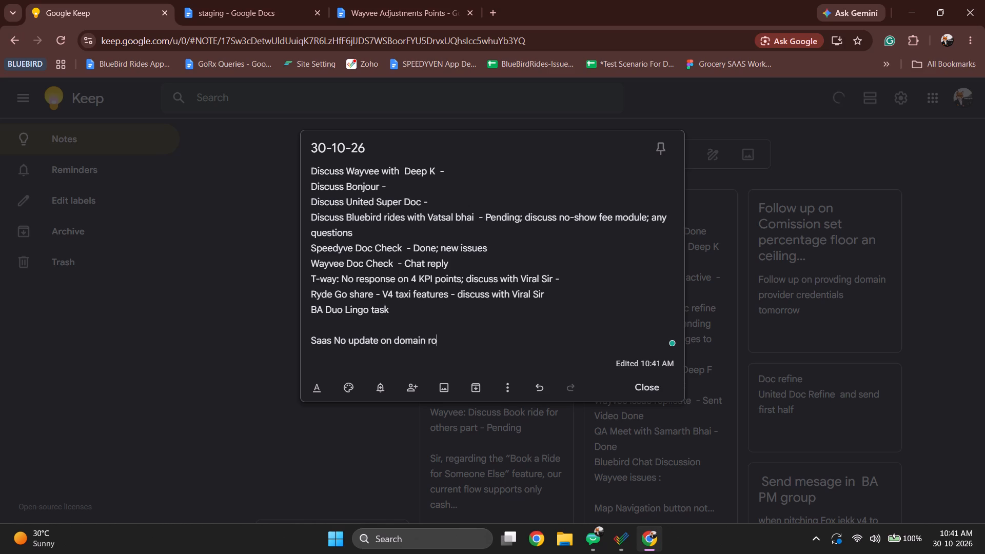
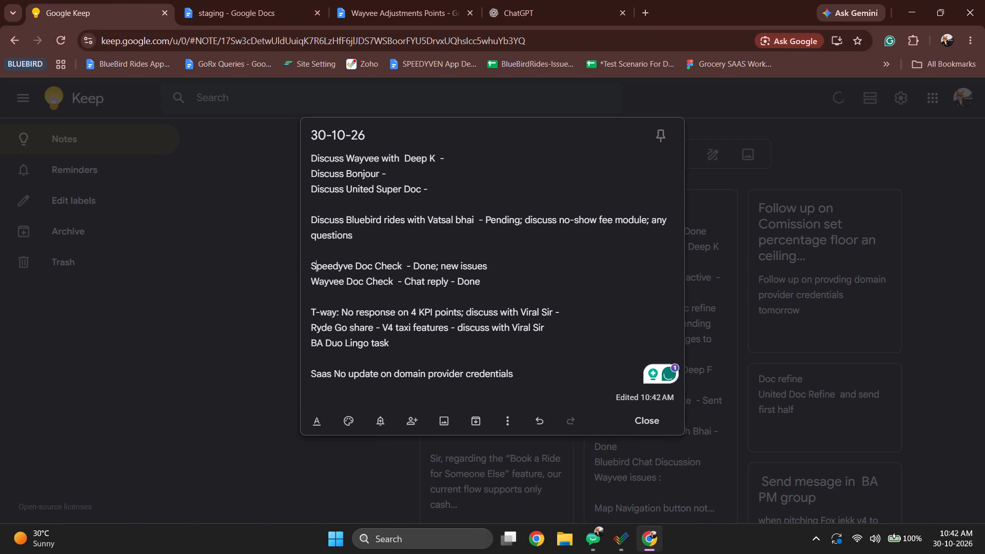
{"action": "key", "text": "Right"}
{"action": "key", "text": "Right"}
{"action": "key", "text": "Right"}
{"action": "key", "text": "Right"}
{"action": "key", "text": "Right"}
{"action": "key", "text": "Right"}
{"action": "key", "text": "Right"}
{"action": "key", "text": "n"}
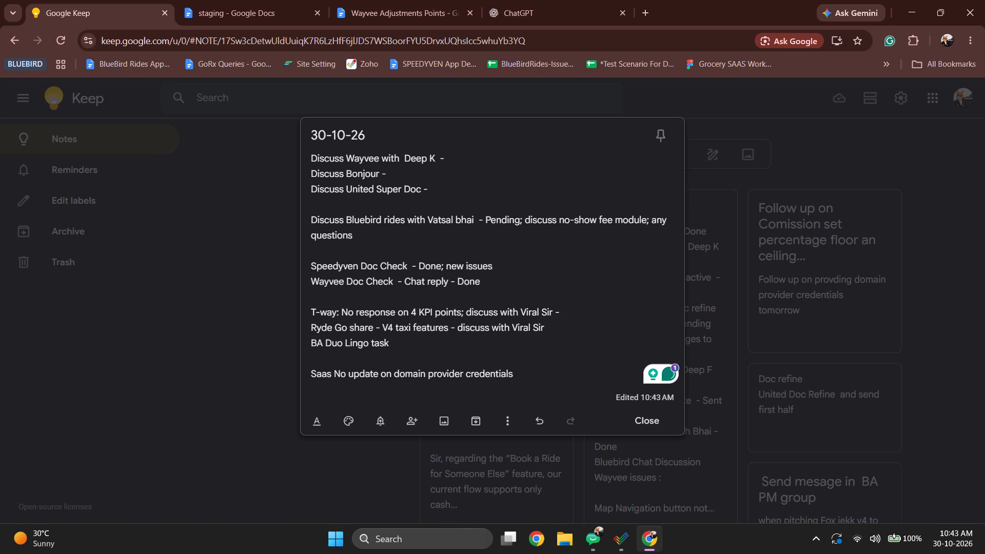
Insert a blank line between the Speedyven Doc Check and Wayvee Doc Check entries.
{"action": "left_click", "coordinate": [497, 271]}
{"action": "key", "text": "shift+Return"}
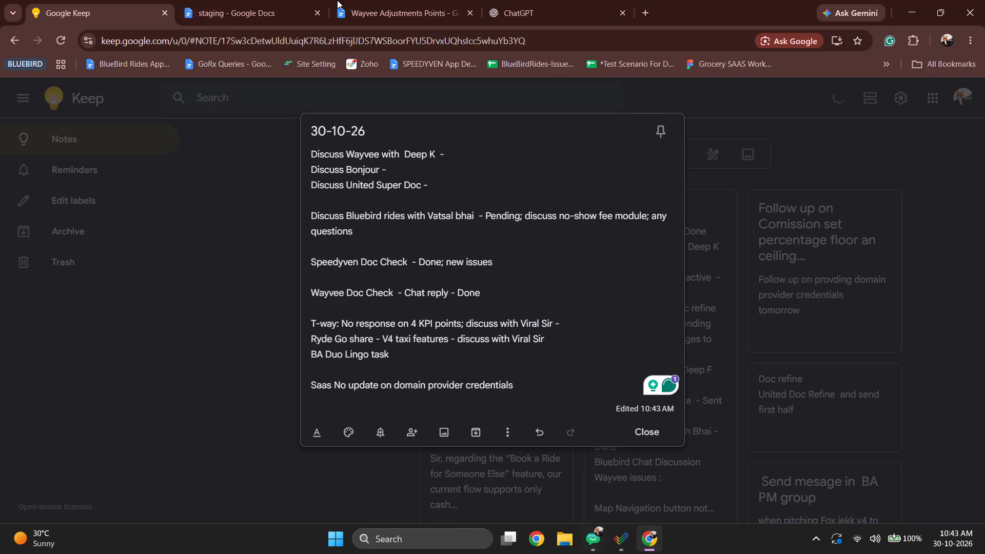
In the staging document, remove the extra blank line above the third link in the "Please update the text in the three scenarios" row.
{"action": "left_click", "coordinate": [304, 0]}
{"action": "scroll", "coordinate": [390, 386], "scroll_direction": "up", "scroll_amount": 2}
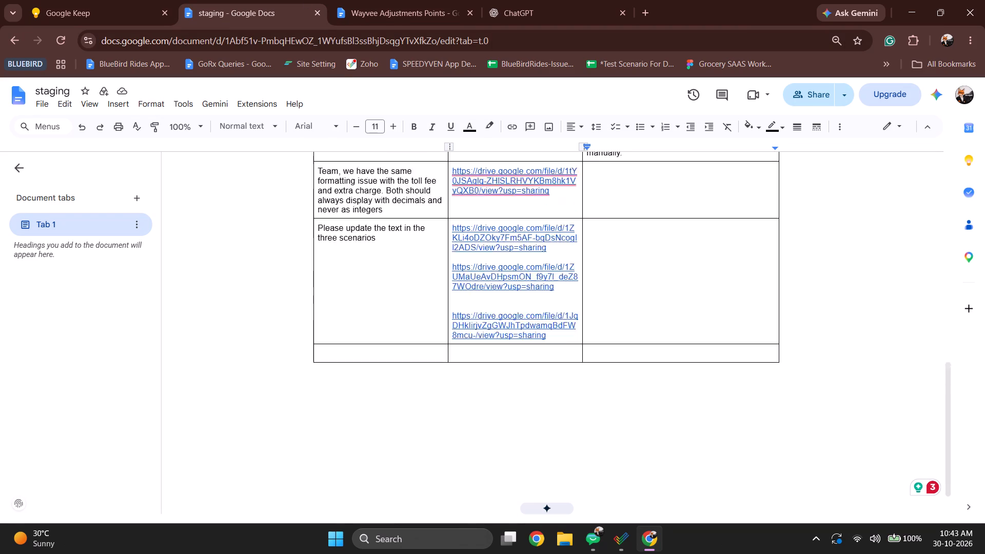
{"action": "left_click", "coordinate": [495, 363]}
{"action": "key", "text": "BackSpace"}
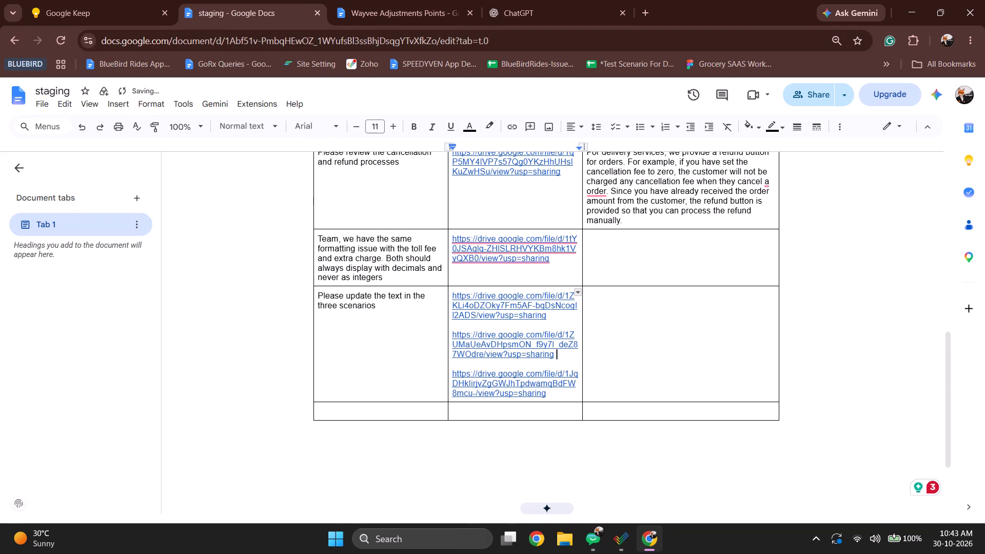
Review the staging document's issues, links and replies from the toll fee formatting row back up to the first row.
{"action": "left_click", "coordinate": [652, 262]}
{"action": "left_click", "coordinate": [550, 260]}
{"action": "left_click", "coordinate": [551, 275]}
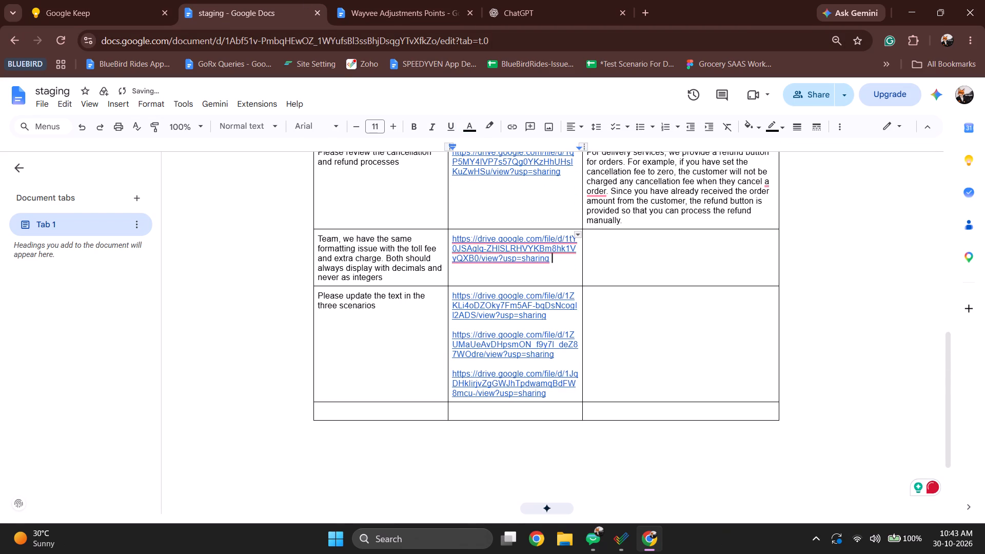
{"action": "key", "text": "Down"}
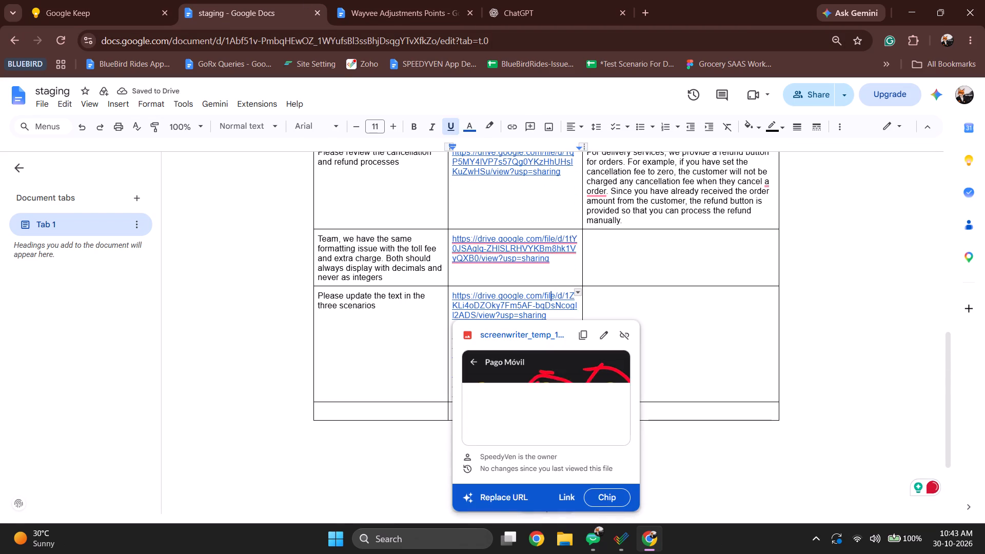
{"action": "left_click", "coordinate": [628, 256]}
{"action": "scroll", "coordinate": [628, 256], "scroll_direction": "up", "scroll_amount": 3}
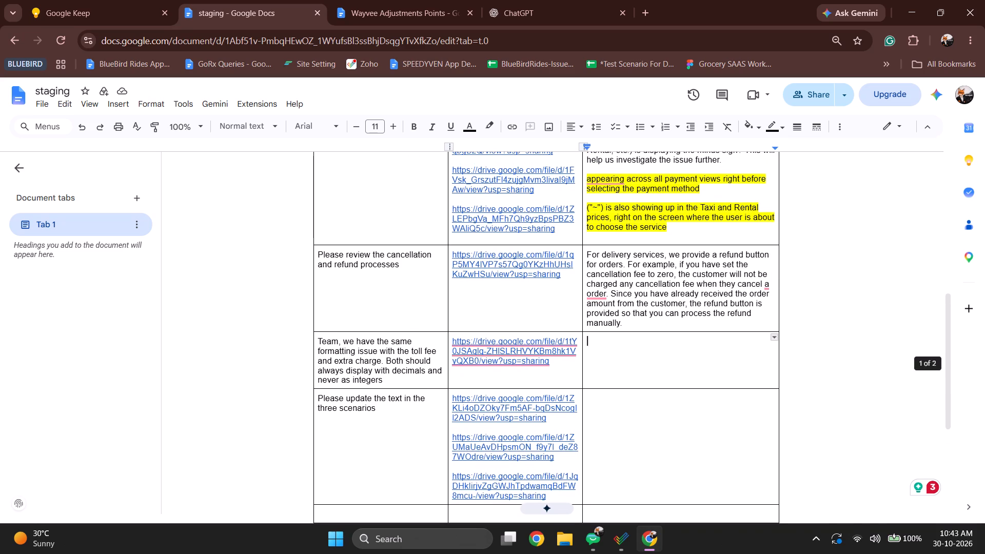
{"action": "left_click", "coordinate": [591, 289]}
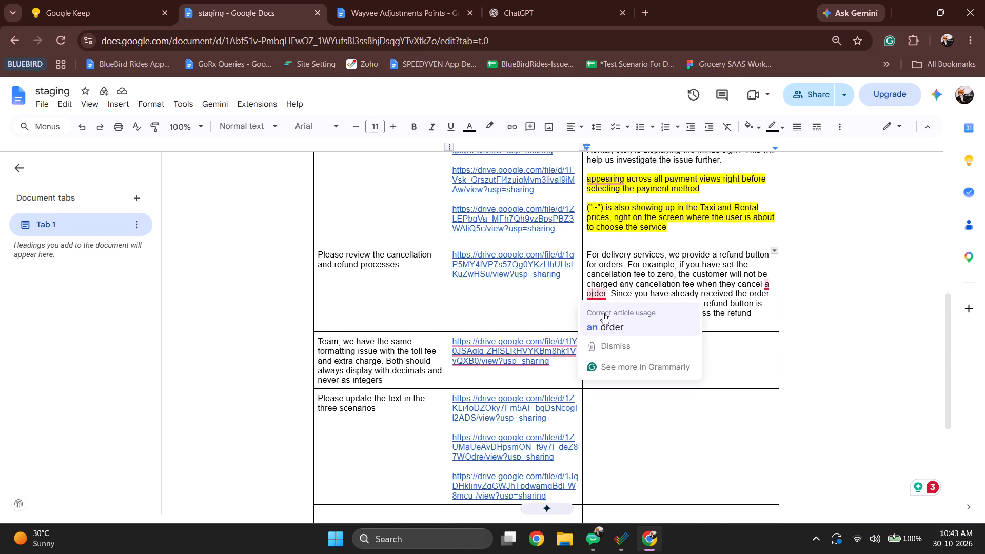
{"action": "scroll", "coordinate": [723, 286], "scroll_direction": "up", "scroll_amount": 2}
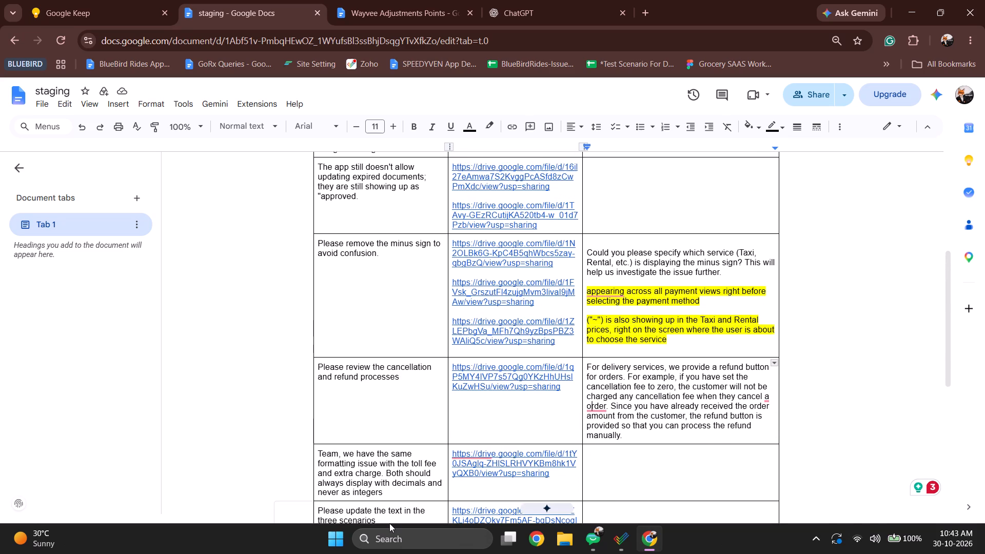
{"action": "scroll", "coordinate": [389, 523], "scroll_direction": "up", "scroll_amount": 3}
{"action": "scroll", "coordinate": [731, 362], "scroll_direction": "up", "scroll_amount": 2}
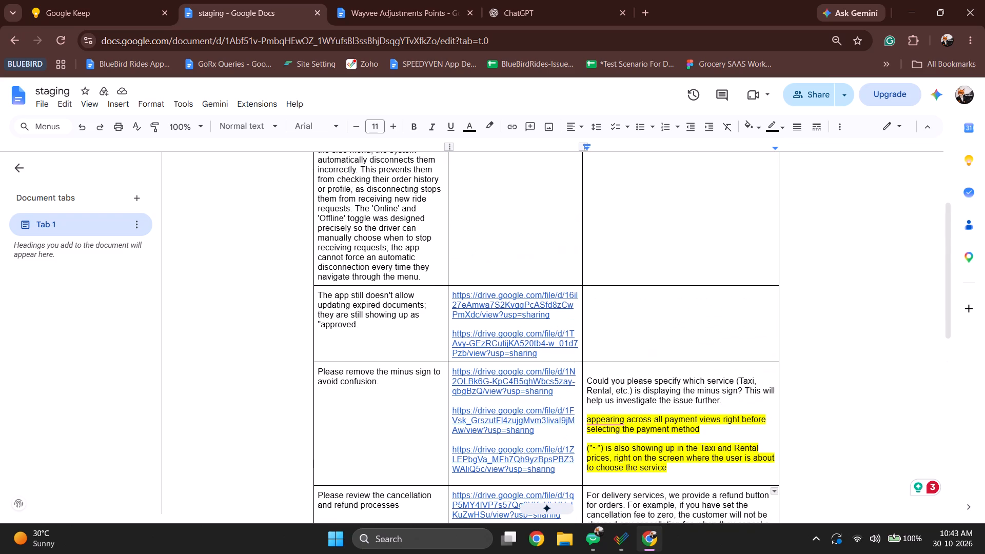
{"action": "scroll", "coordinate": [518, 441], "scroll_direction": "up", "scroll_amount": 3}
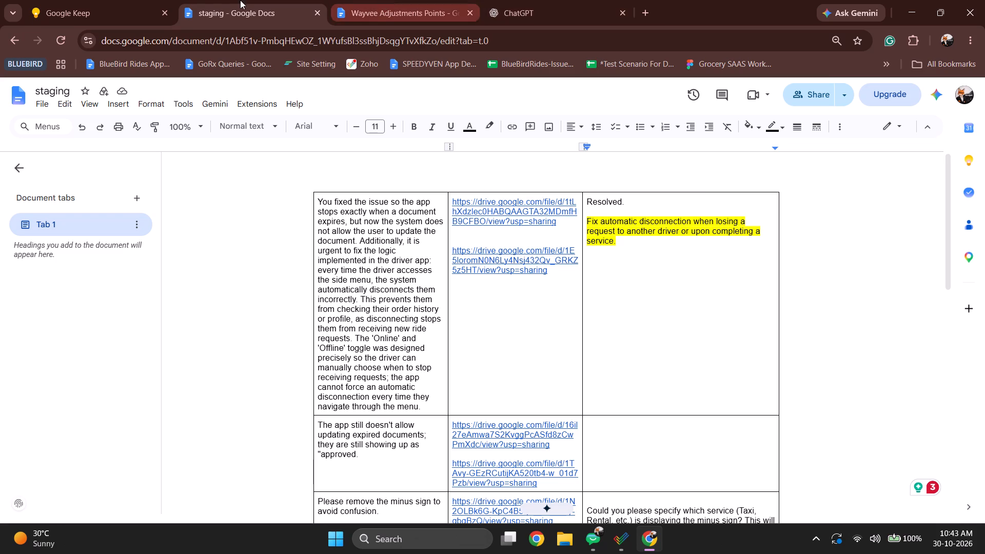
Recheck the 30-10-26 Keep note, then review the staging document's issue rows down to the cancellation and refund reply.
{"action": "left_click", "coordinate": [154, 0]}
{"action": "left_click", "coordinate": [346, 250]}
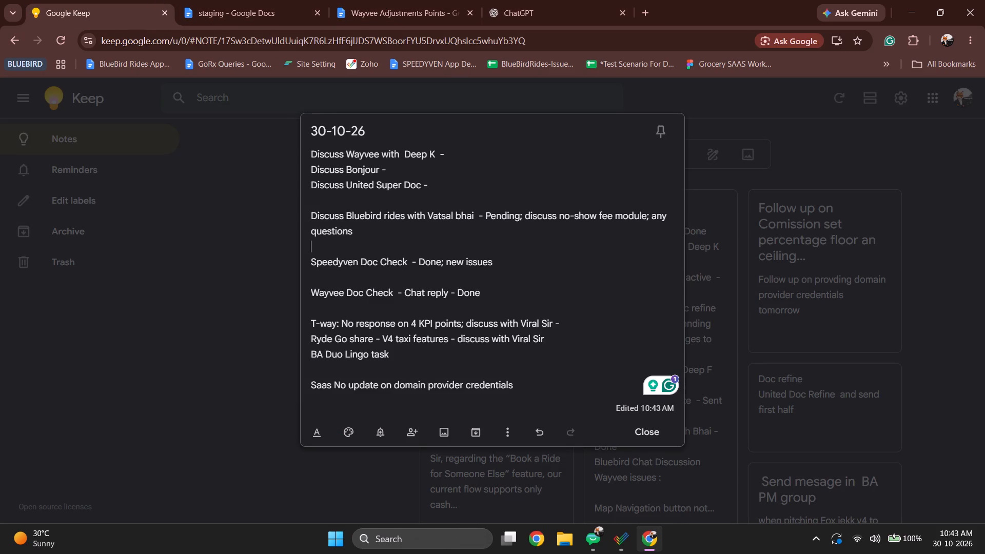
{"action": "left_click", "coordinate": [311, 196]}
{"action": "scroll", "coordinate": [404, 237], "scroll_direction": "down", "scroll_amount": 4}
{"action": "left_click", "coordinate": [334, 0]}
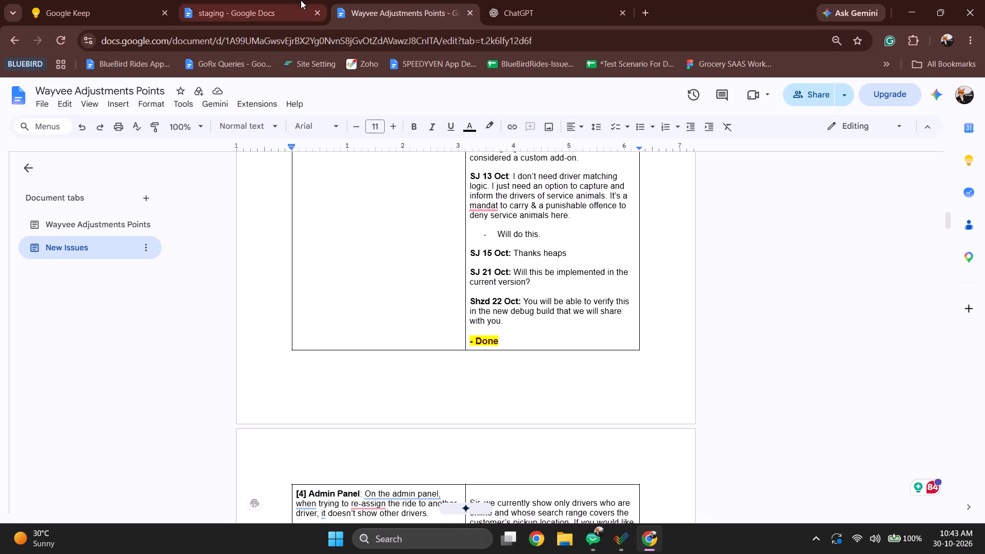
{"action": "left_click", "coordinate": [271, 0]}
{"action": "scroll", "coordinate": [542, 263], "scroll_direction": "down", "scroll_amount": 2}
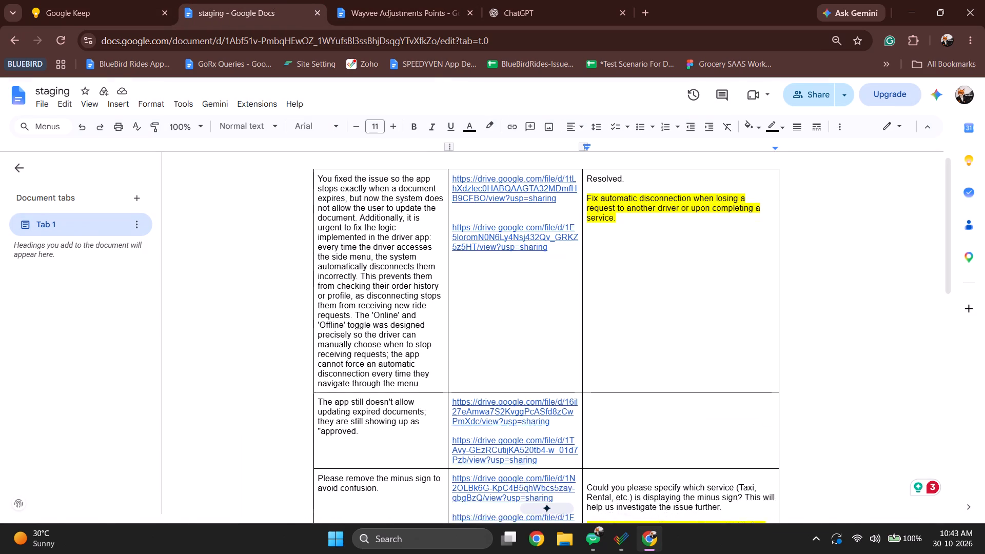
{"action": "scroll", "coordinate": [542, 263], "scroll_direction": "down", "scroll_amount": 1}
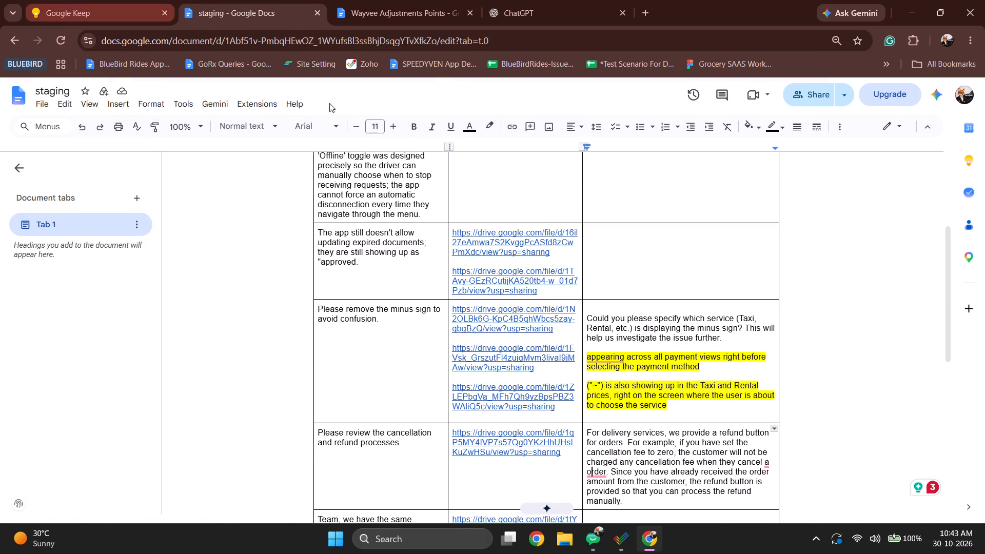
{"action": "left_click", "coordinate": [602, 470]}
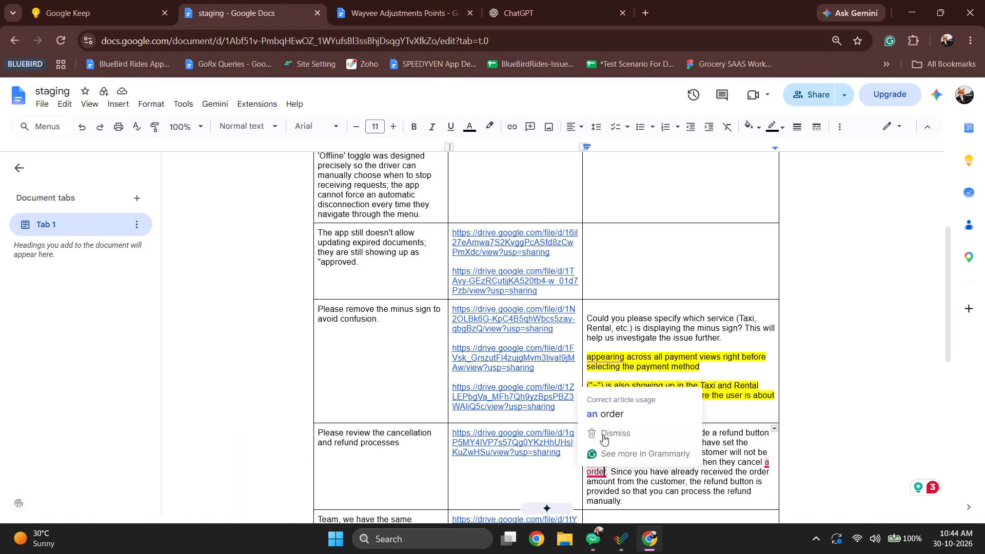
{"action": "scroll", "coordinate": [594, 392], "scroll_direction": "down", "scroll_amount": 5}
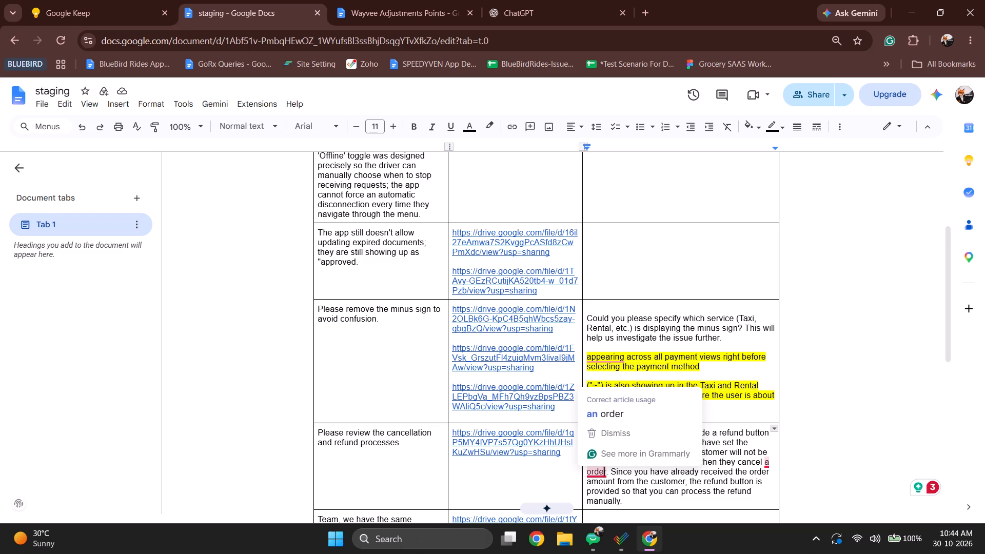